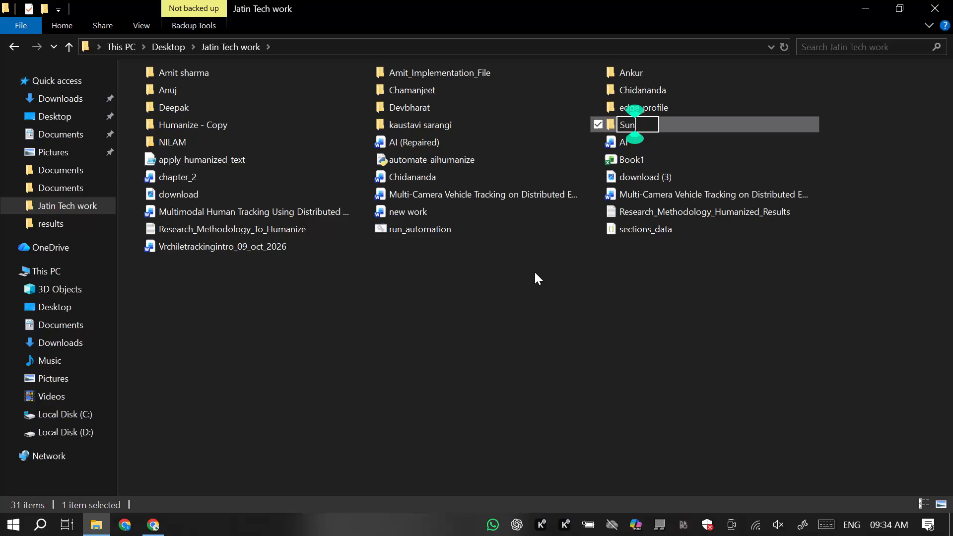
# Name the new folder in Jatin Tech work Sundram.
pyautogui.press('Return')
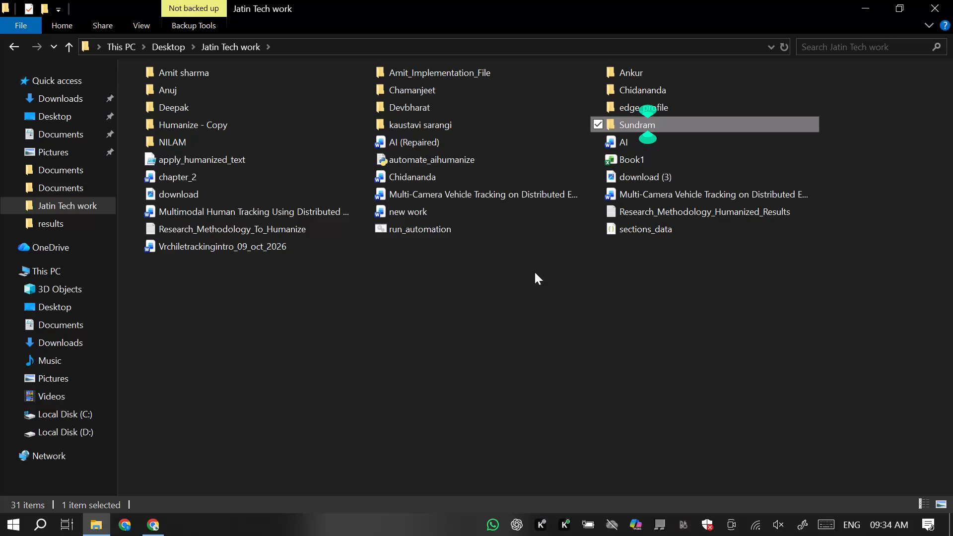
# Cut the presentation "Sundram PPT - fresh (1)" from the Downloads folder.
pyautogui.scroll(1, 59, 142)
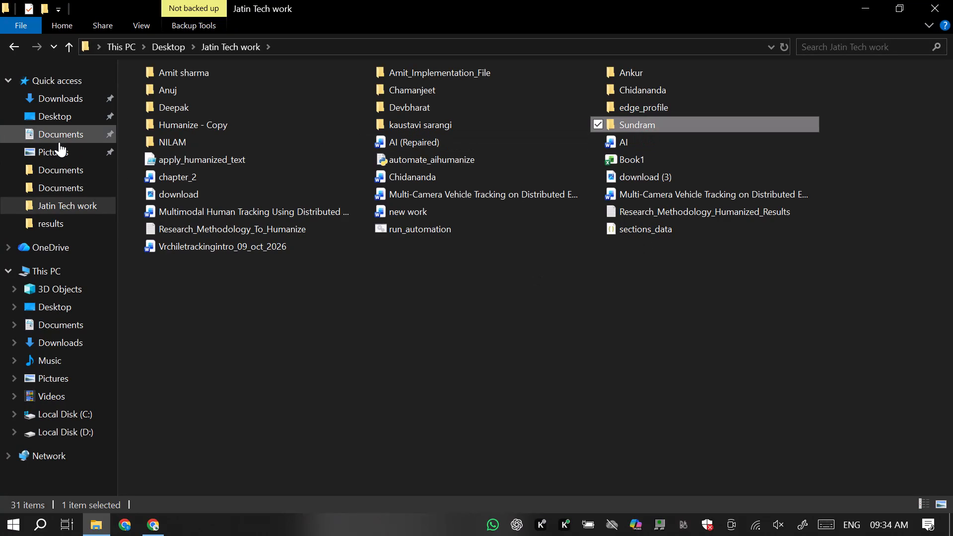
pyautogui.click(48, 133)
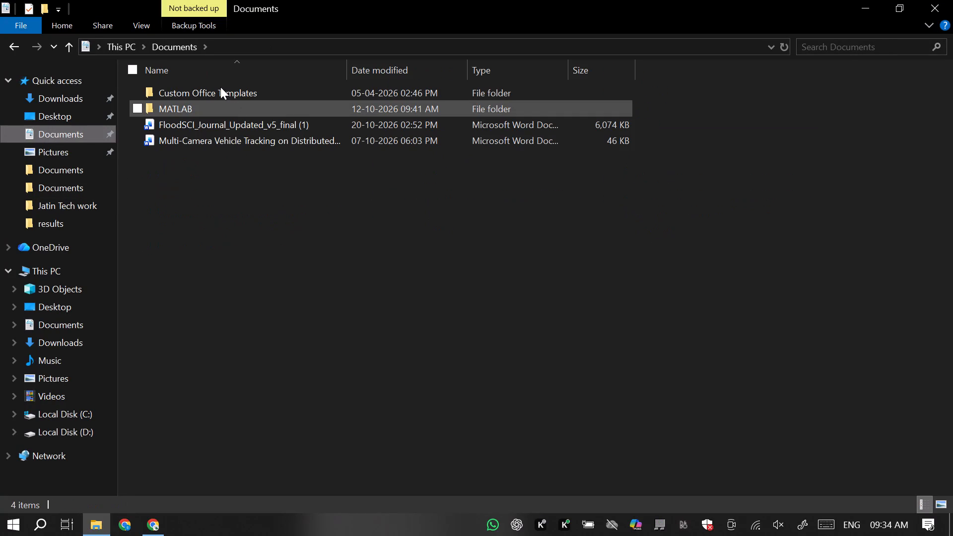
pyautogui.scroll(1, 65, 219)
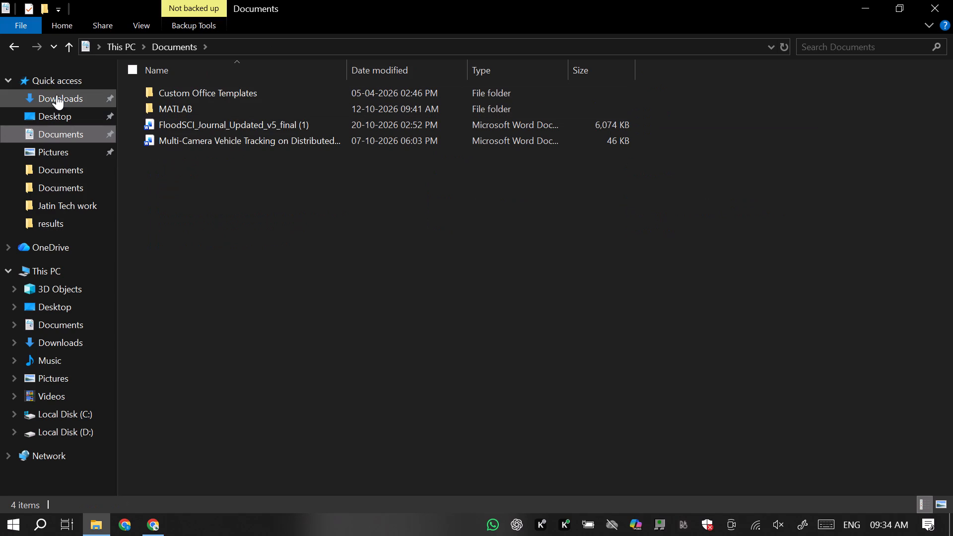
pyautogui.click(57, 94)
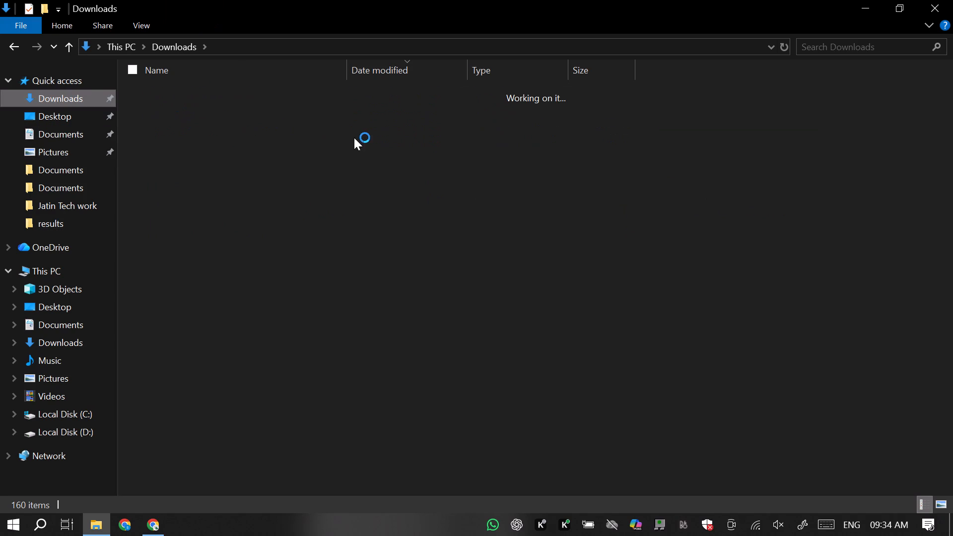
pyautogui.click(204, 113)
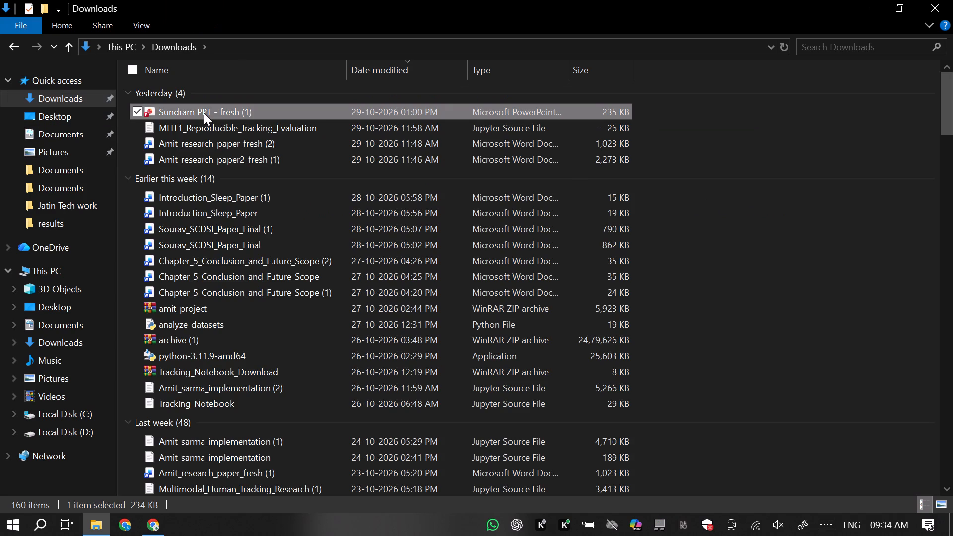
pyautogui.hotkey('ctrl', 'x')
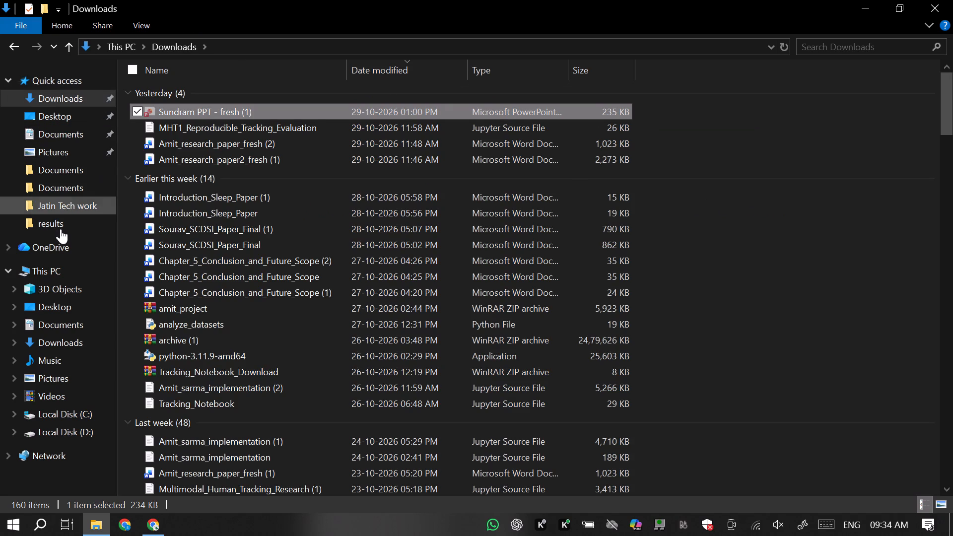
# Create a subfolder named Documents inside the Sundram folder of Jatin Tech work.
pyautogui.moveTo(62, 194); pyautogui.dragTo(62, 202)
pyautogui.click(62, 202)
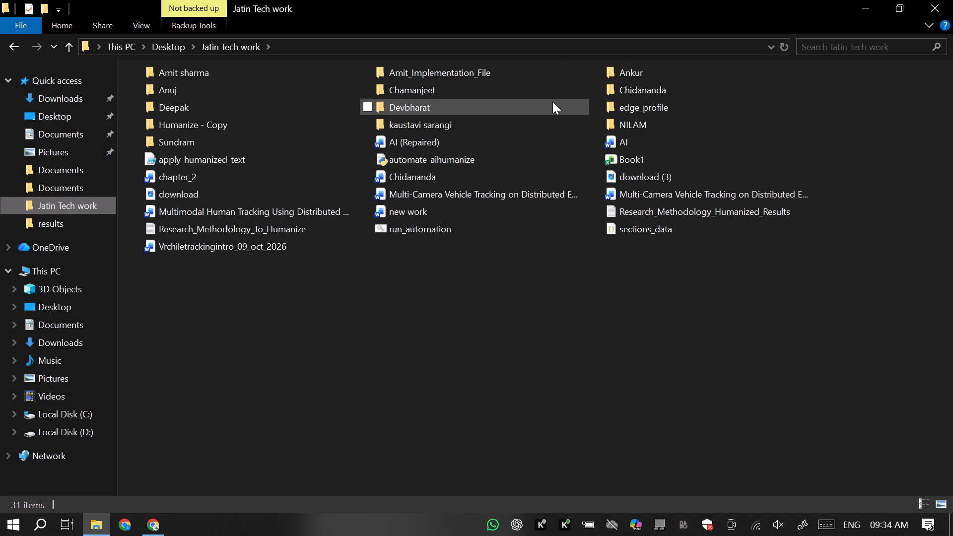
pyautogui.doubleClick(240, 135)
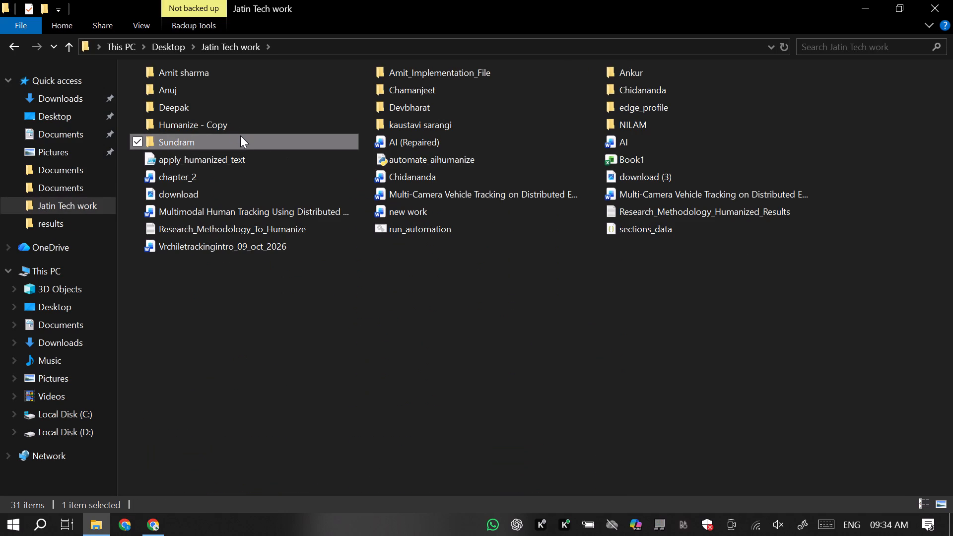
pyautogui.rightClick(283, 203)
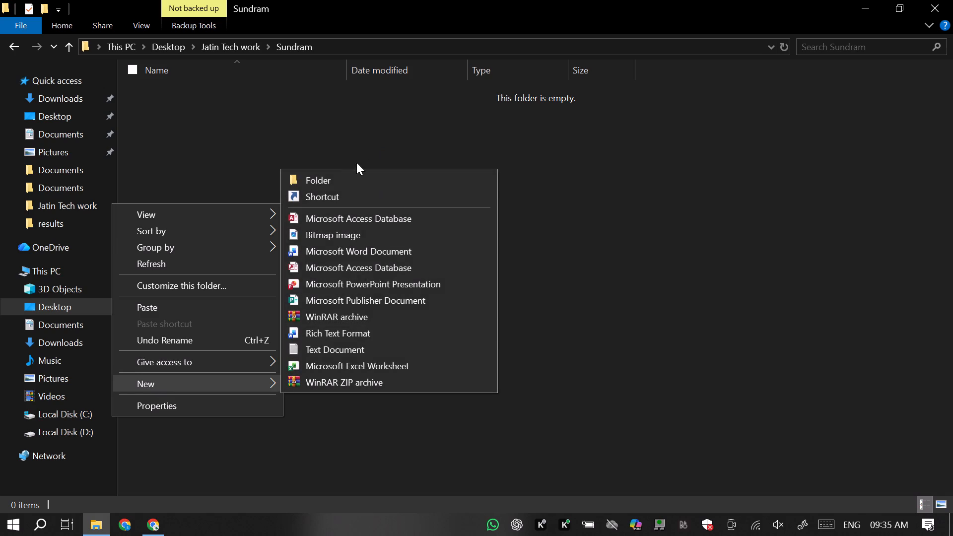
pyautogui.click(351, 176)
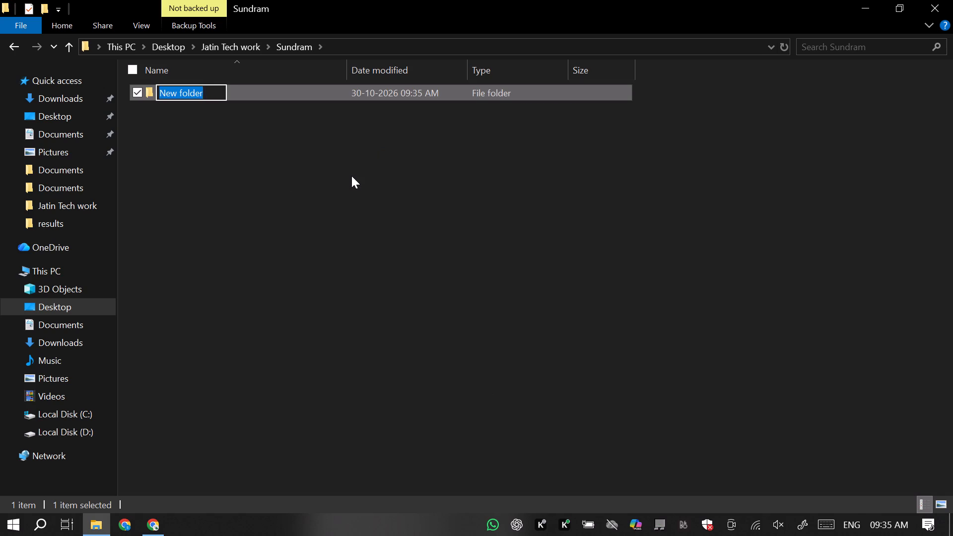
pyautogui.press('BackSpace')
pyautogui.write('Documne')
pyautogui.press('BackSpace')
pyautogui.press('BackSpace')
pyautogui.write('ents')
pyautogui.press('Return')
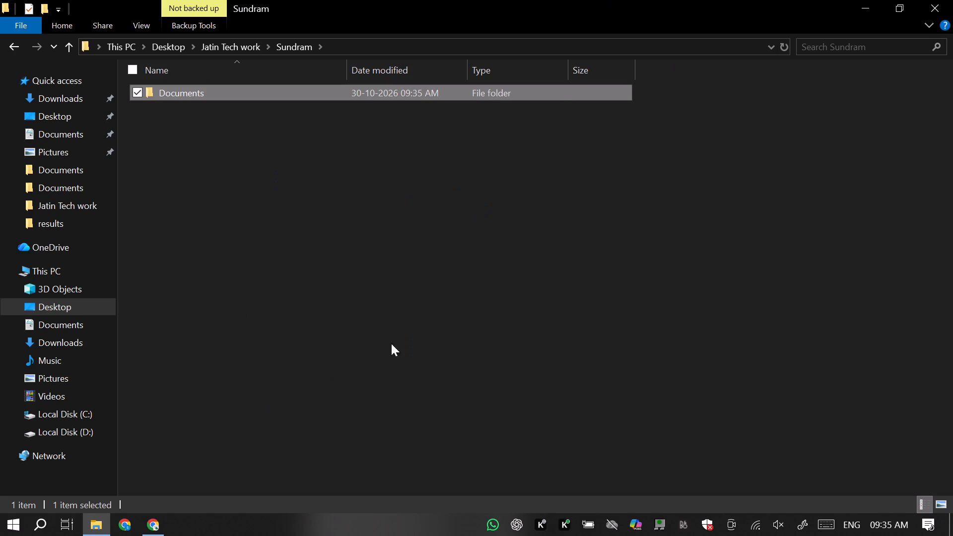
# Create a second subfolder in Sundram named "Related Documents".
pyautogui.rightClick(388, 278)
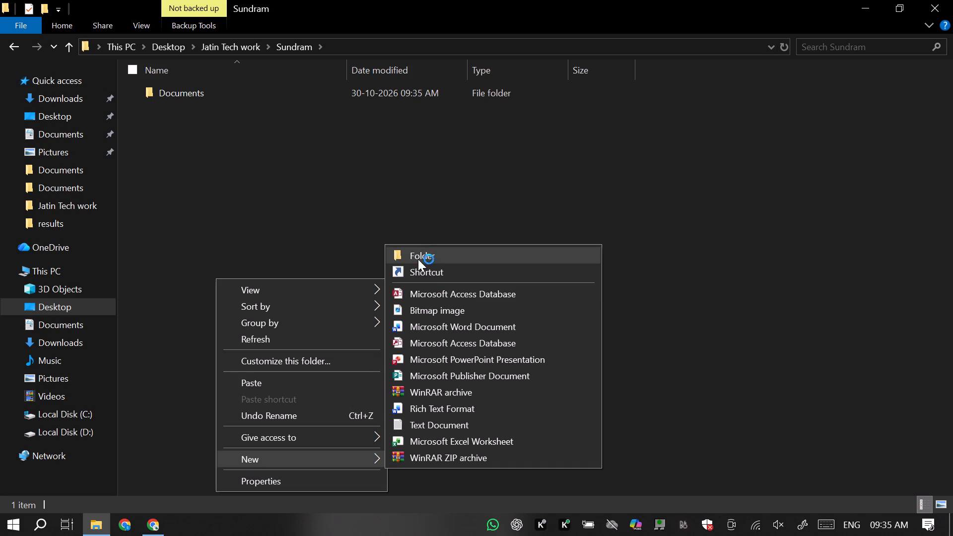
pyautogui.click(414, 250)
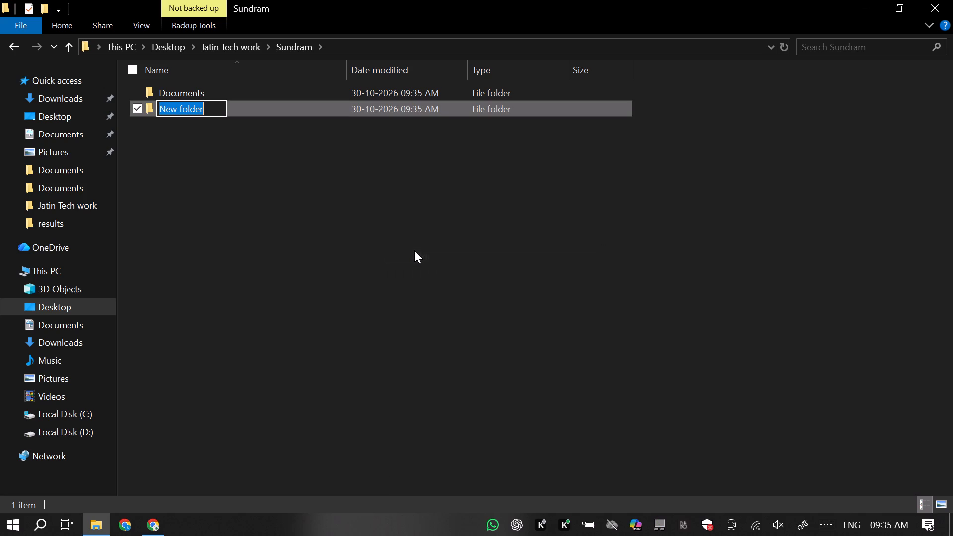
pyautogui.press('BackSpace')
pyautogui.write('Relate Documents')
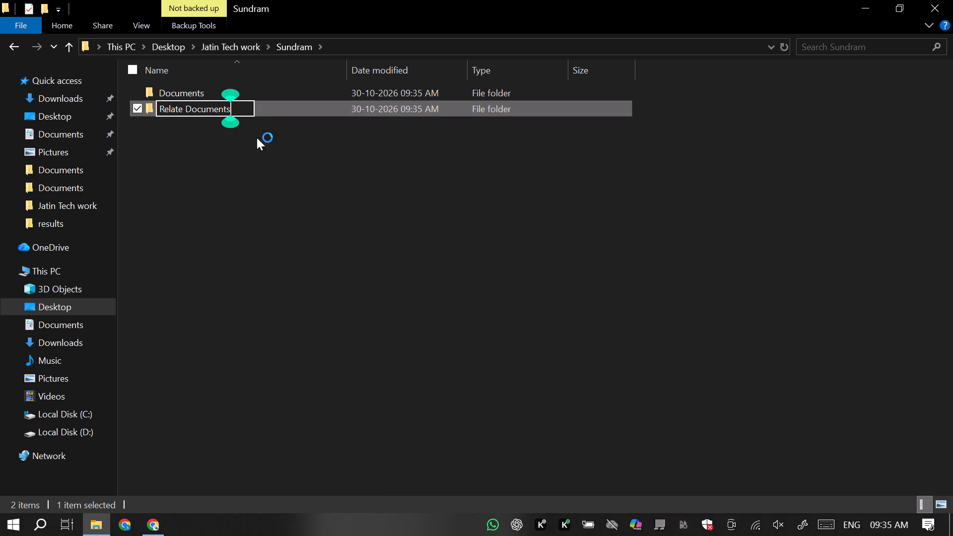
pyautogui.click(180, 110)
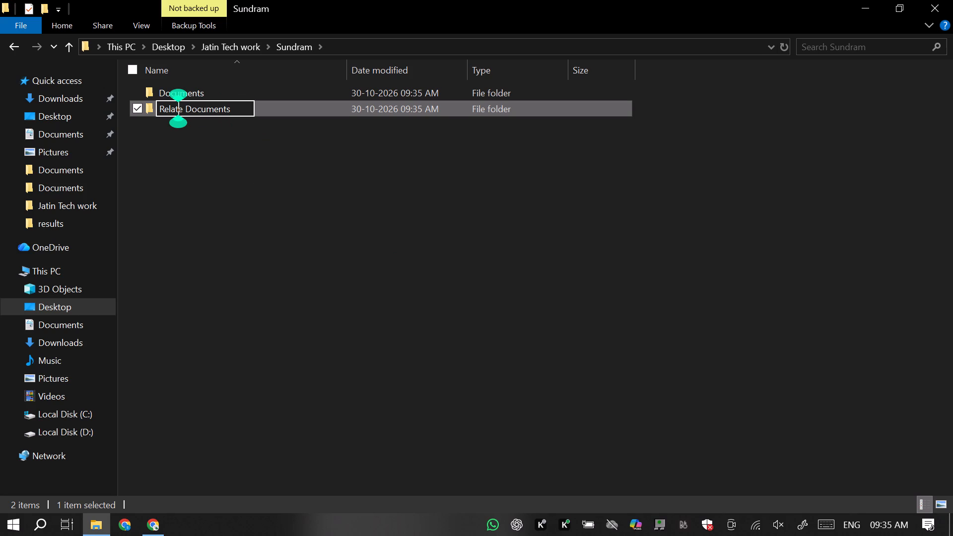
pyautogui.click(185, 110)
pyautogui.press('Left')
pyautogui.write('d')
pyautogui.press('space')
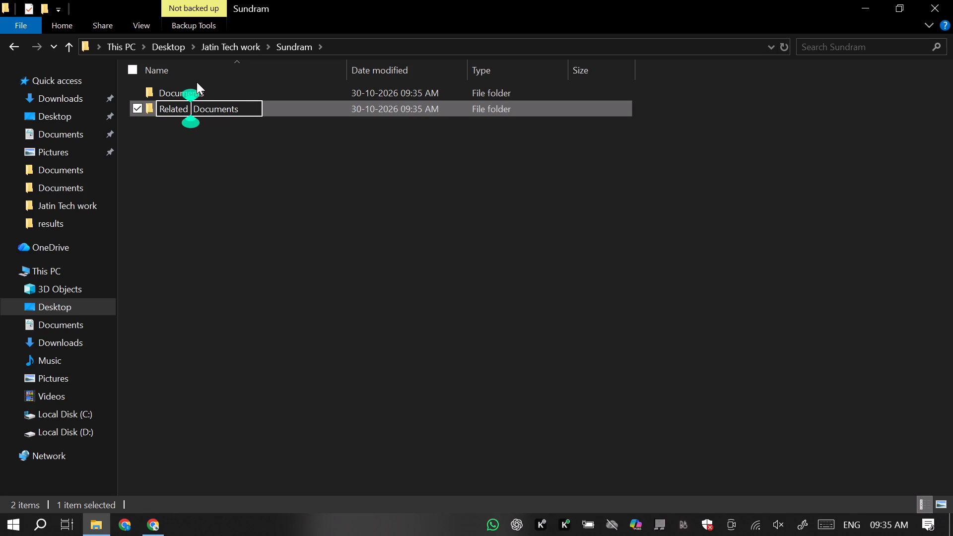
pyautogui.press('Return')
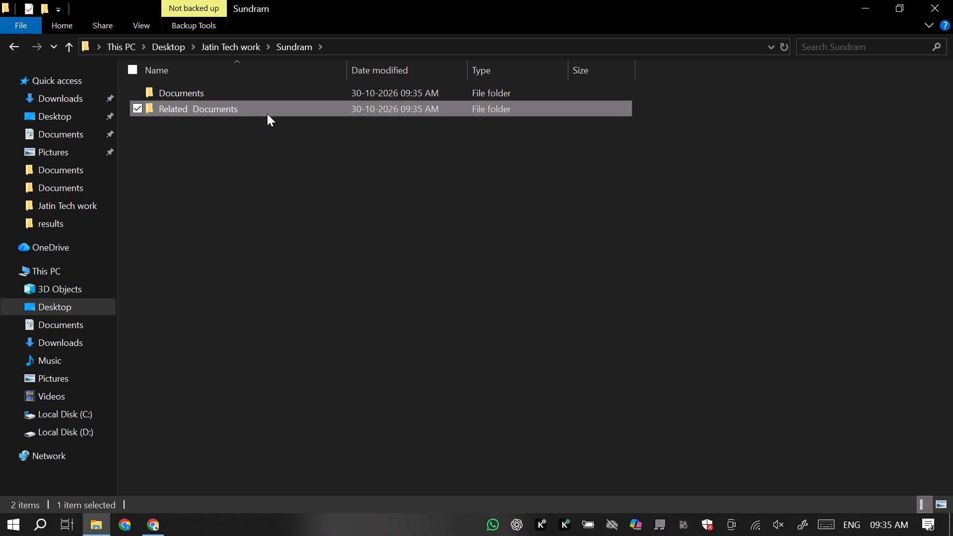
# Paste the cut presentation into the Related Documents folder.
pyautogui.doubleClick(267, 111)
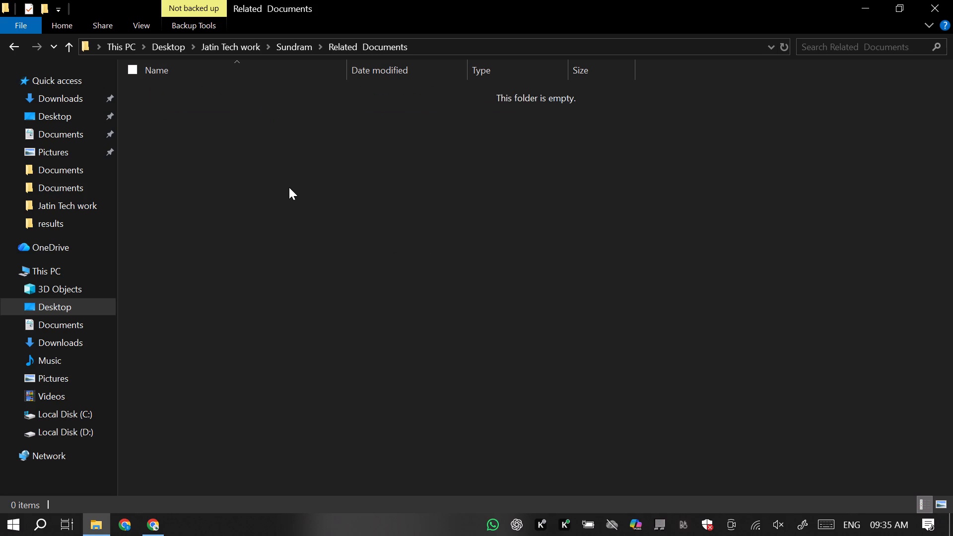
pyautogui.hotkey('ctrl', 'v')
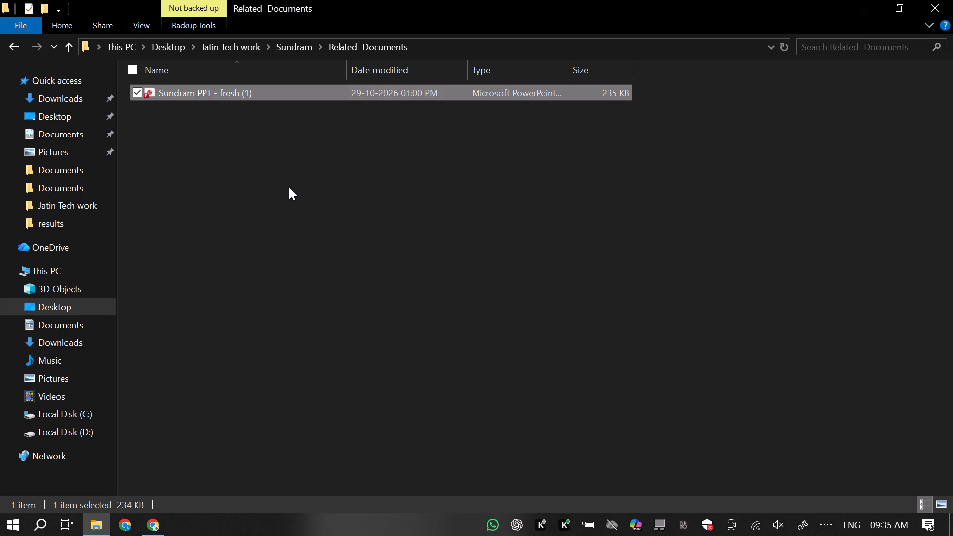
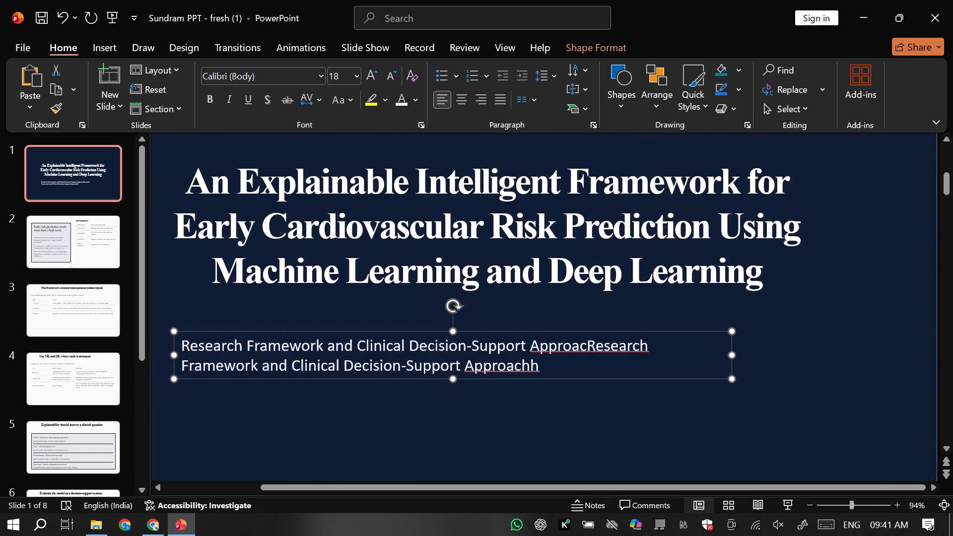
pyautogui.moveTo(561, 364); pyautogui.dragTo(383, 353)
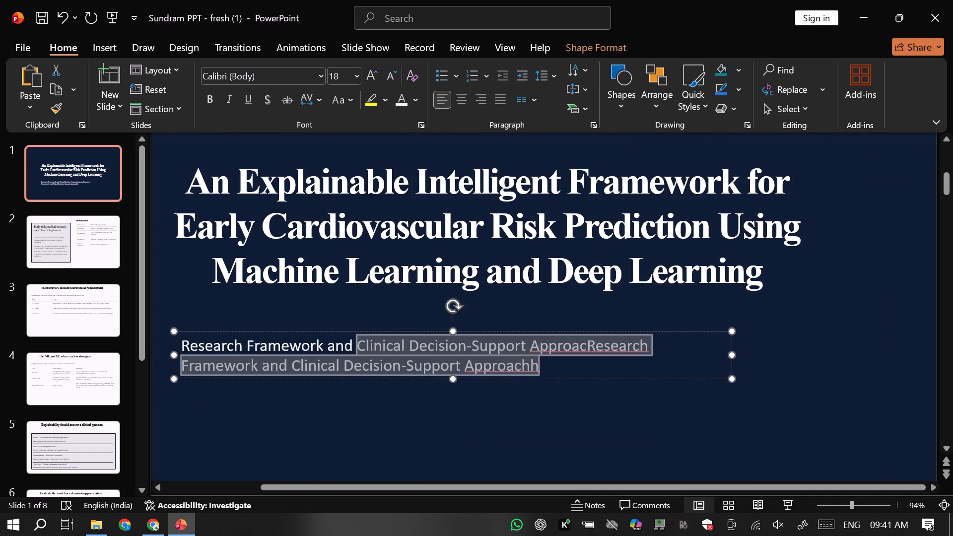
pyautogui.moveTo(383, 353); pyautogui.dragTo(207, 378)
pyautogui.press('BackSpace')
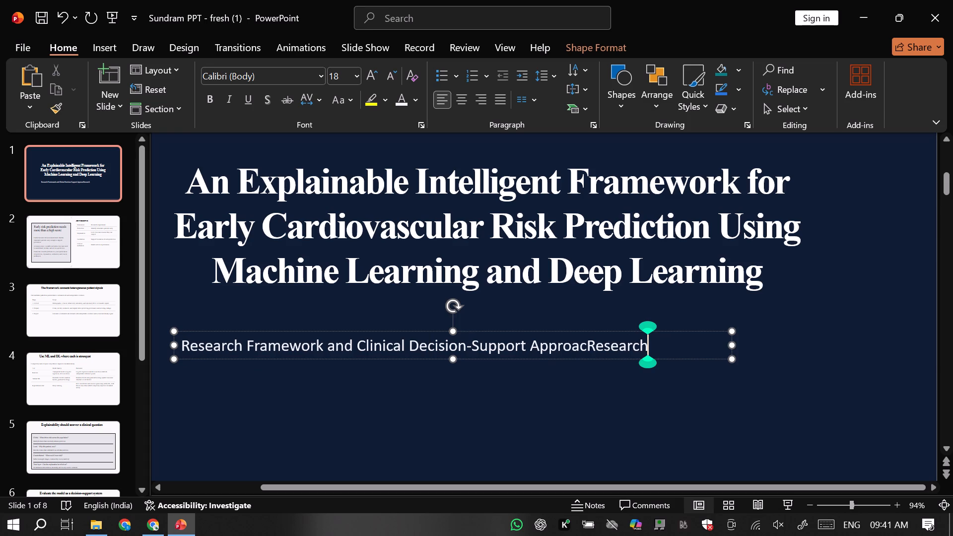
# Move the subtitle box to the right beneath the title and centre-align its text.
pyautogui.moveTo(670, 343); pyautogui.dragTo(768, 352)
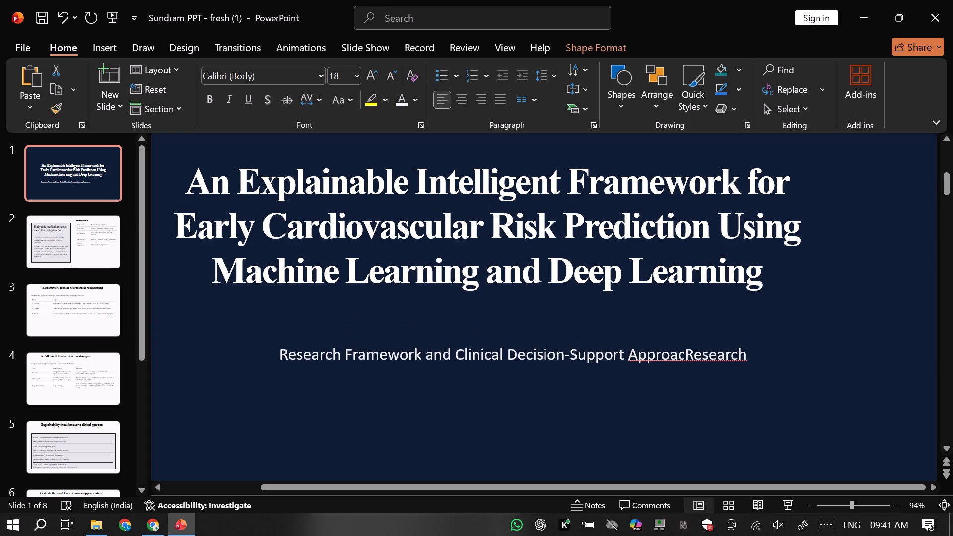
pyautogui.moveTo(768, 352); pyautogui.dragTo(768, 353)
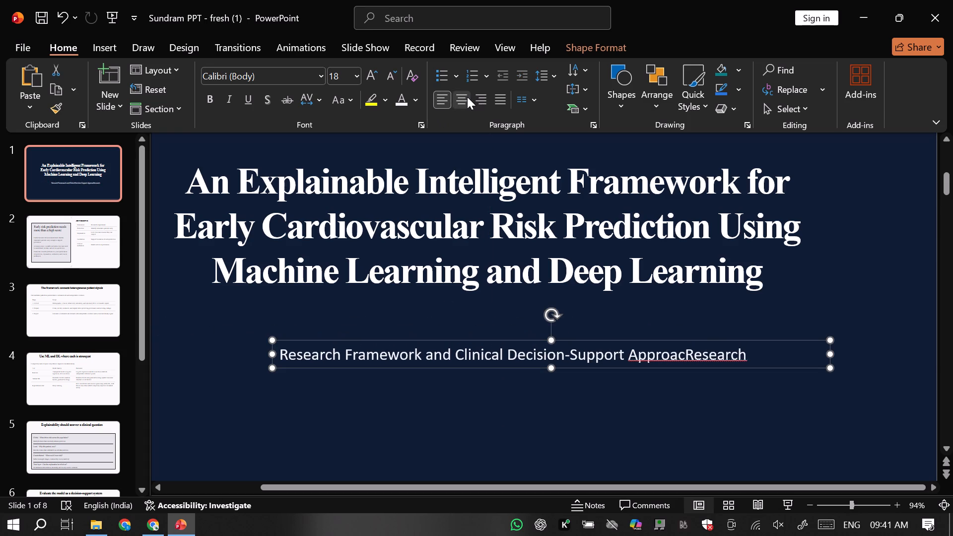
pyautogui.click(466, 97)
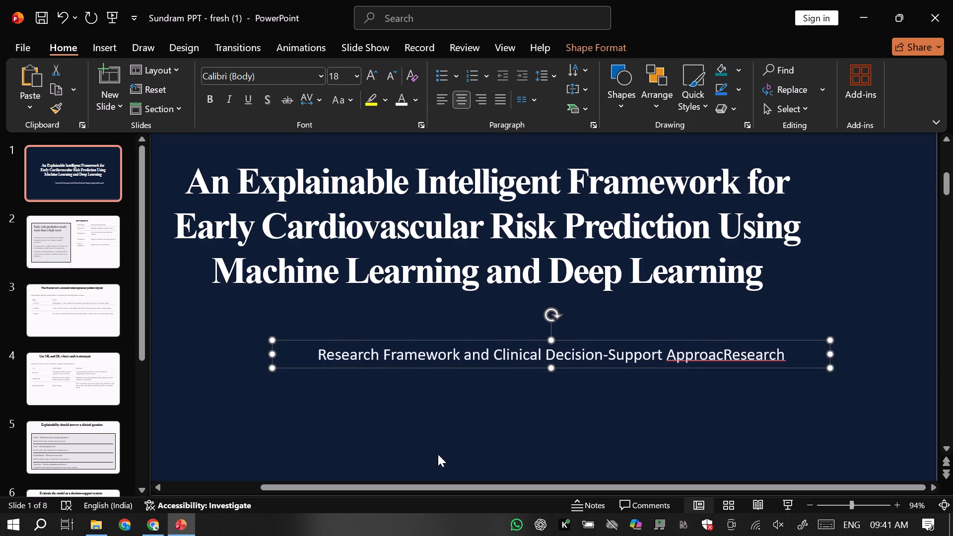
# Reposition the subtitle text box so it is horizontally centred on Slide 1, slightly further below the title.
pyautogui.scroll(-1, 438, 454)
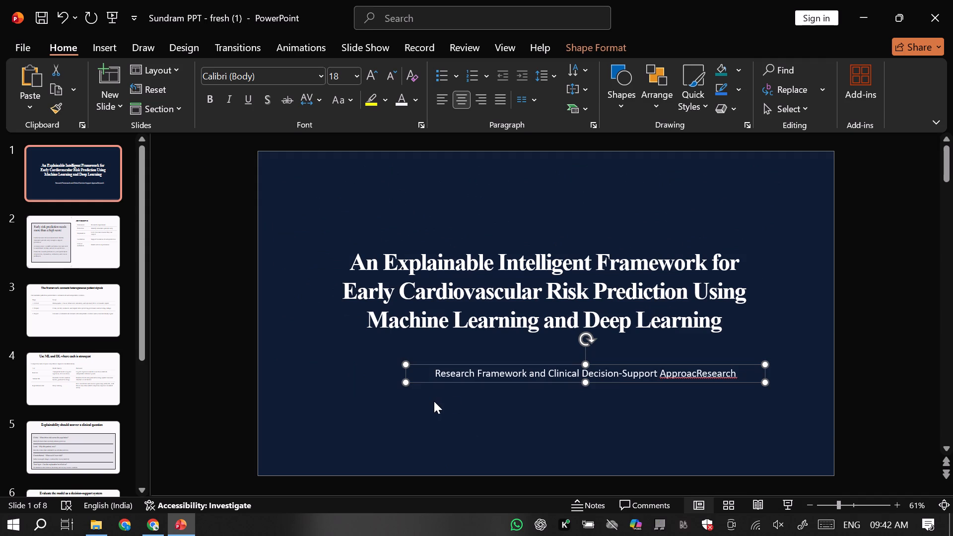
pyautogui.click(434, 401)
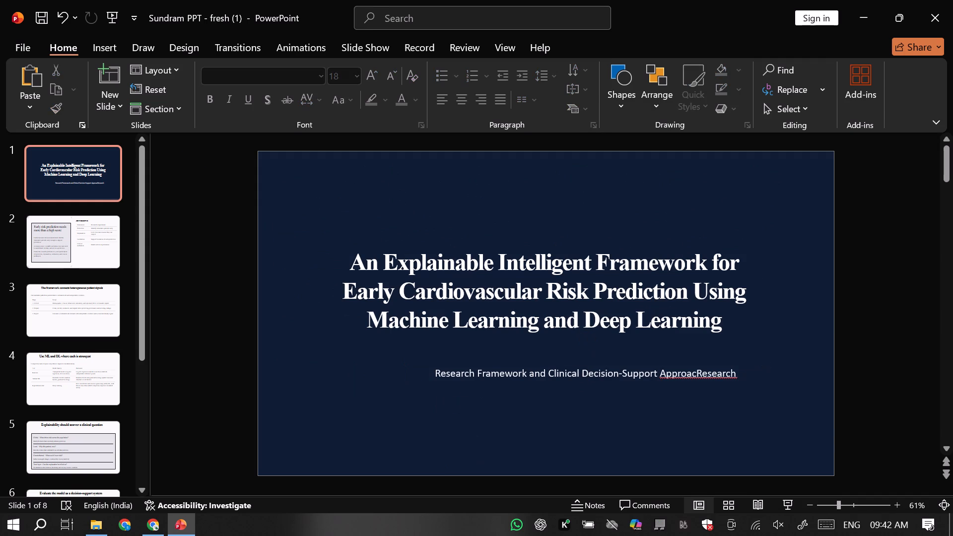
pyautogui.click(476, 372)
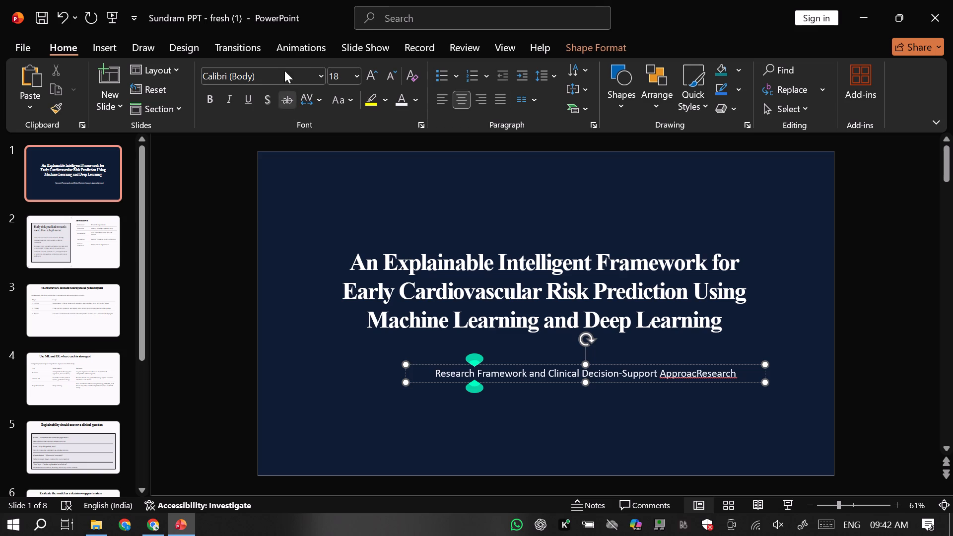
pyautogui.click(105, 45)
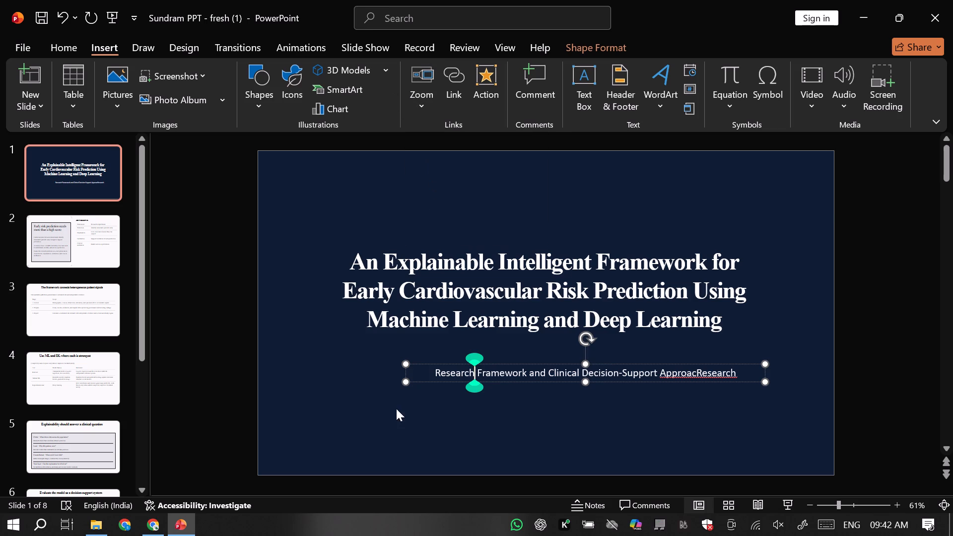
pyautogui.moveTo(433, 372); pyautogui.dragTo(420, 379)
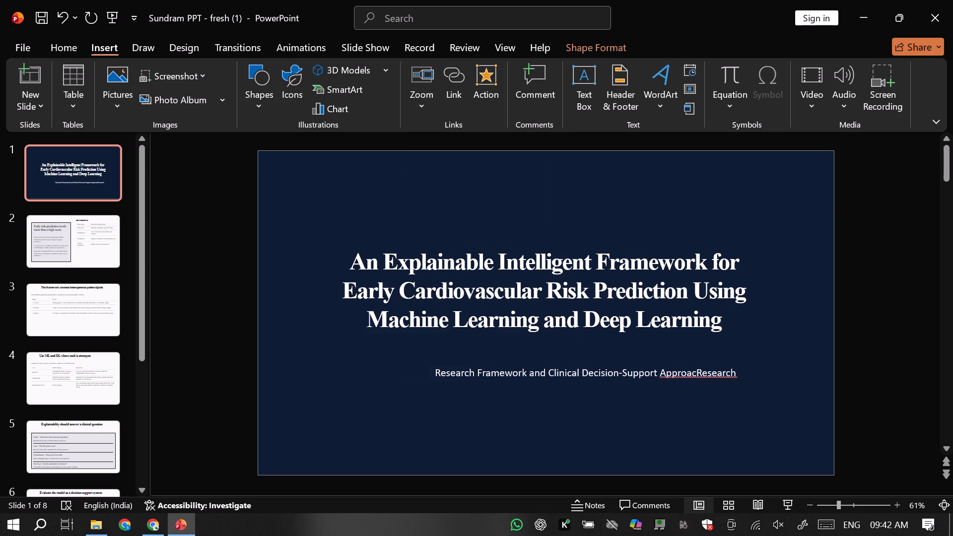
pyautogui.moveTo(420, 379); pyautogui.dragTo(400, 382)
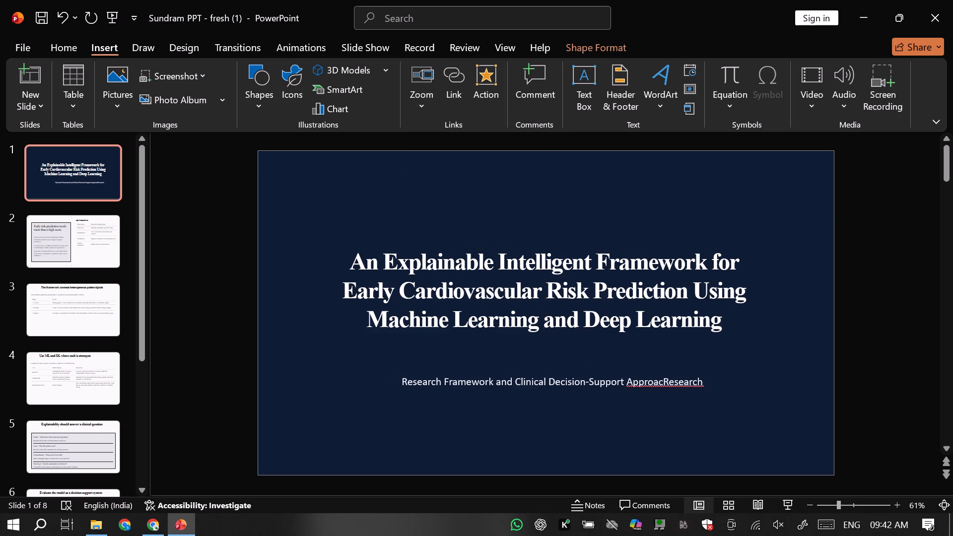
pyautogui.moveTo(400, 382); pyautogui.dragTo(420, 390)
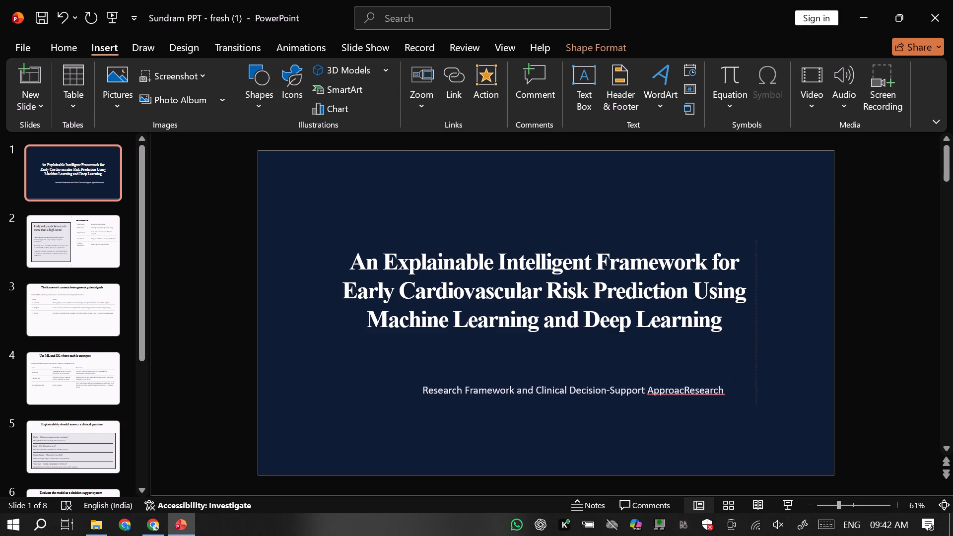
pyautogui.moveTo(420, 390); pyautogui.dragTo(425, 393)
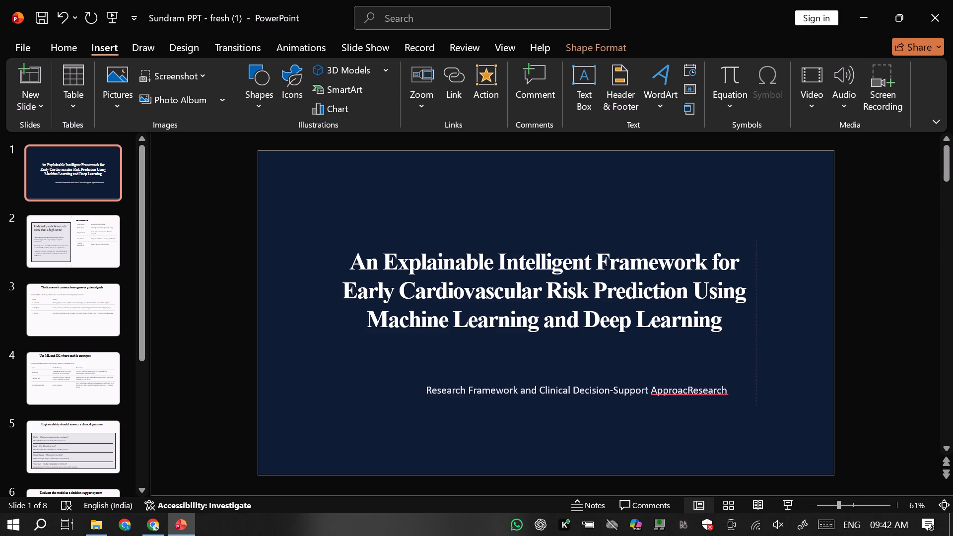
pyautogui.moveTo(425, 393); pyautogui.dragTo(394, 392)
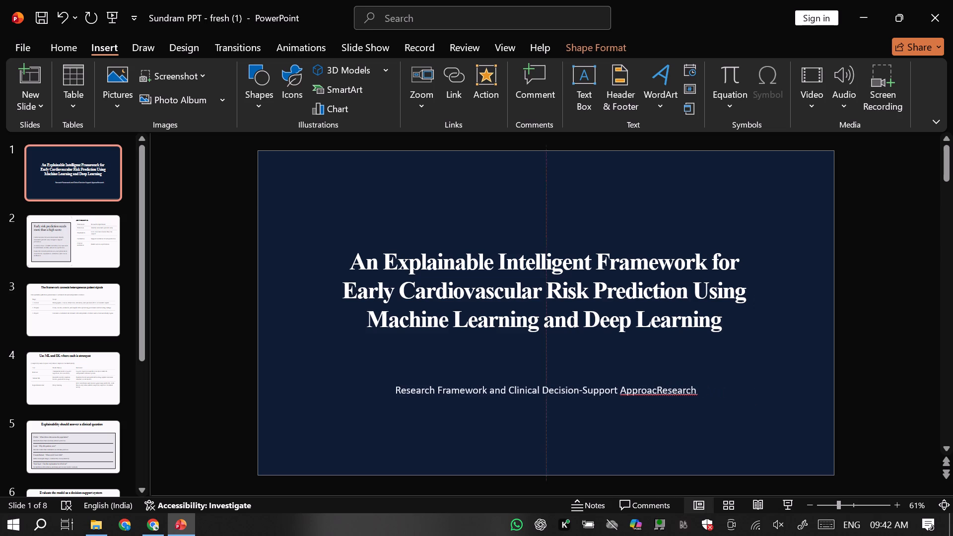
pyautogui.moveTo(394, 392); pyautogui.dragTo(395, 394)
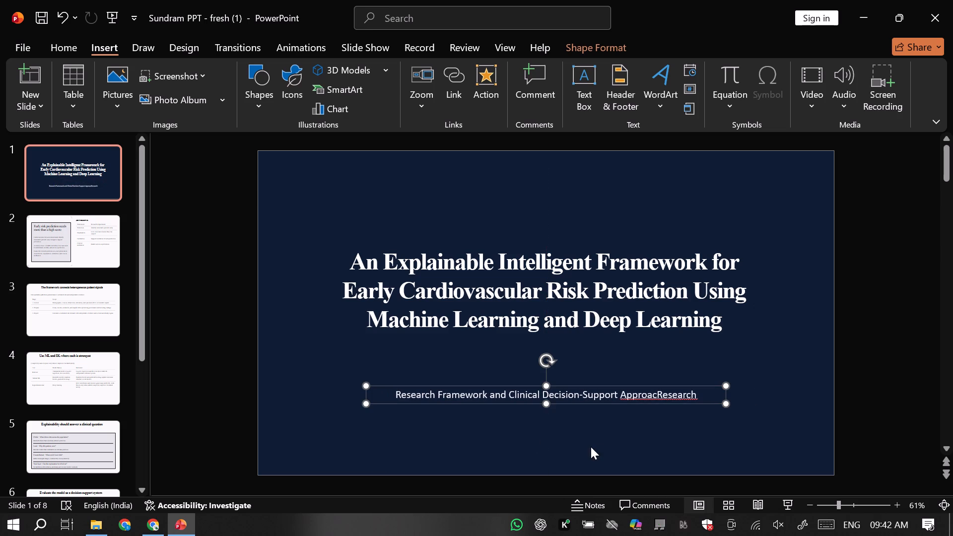
pyautogui.click(648, 441)
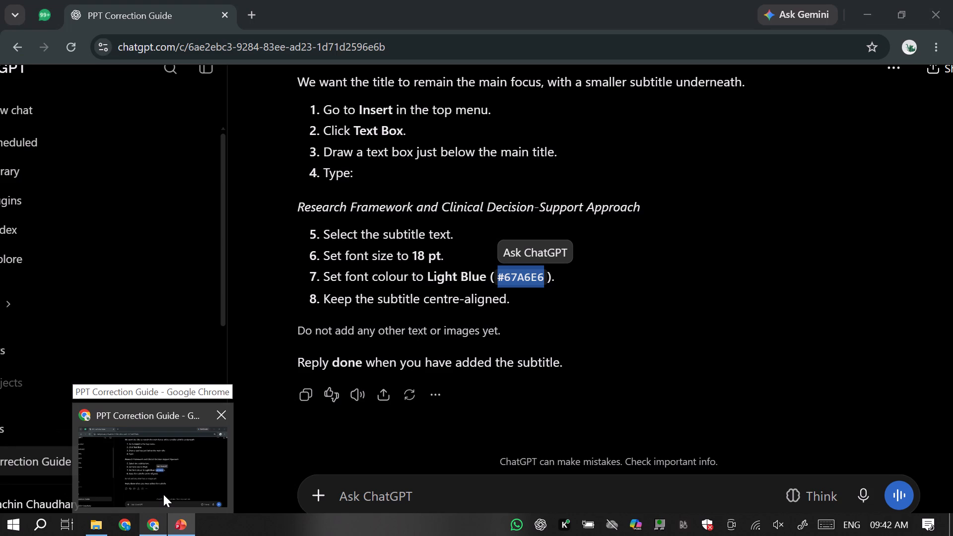
pyautogui.click(183, 534)
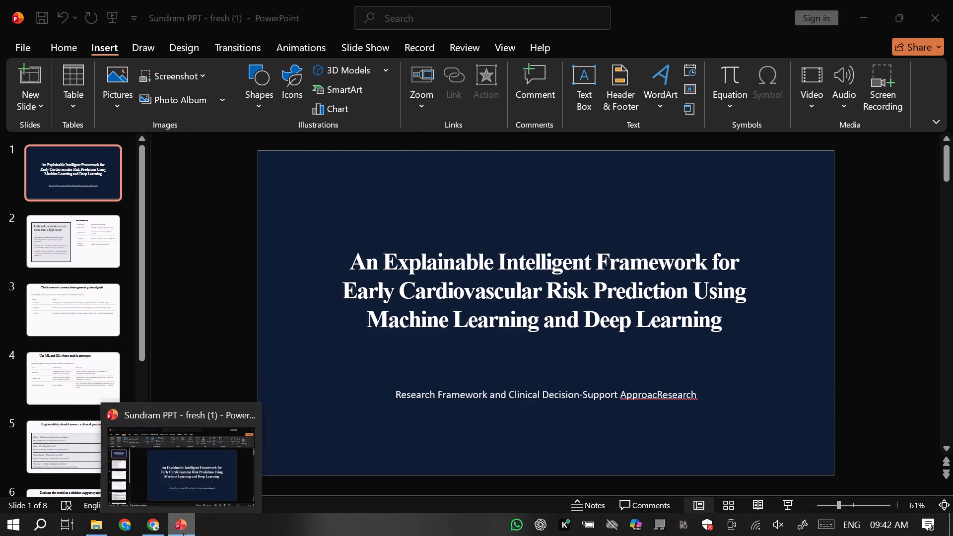
pyautogui.click(181, 526)
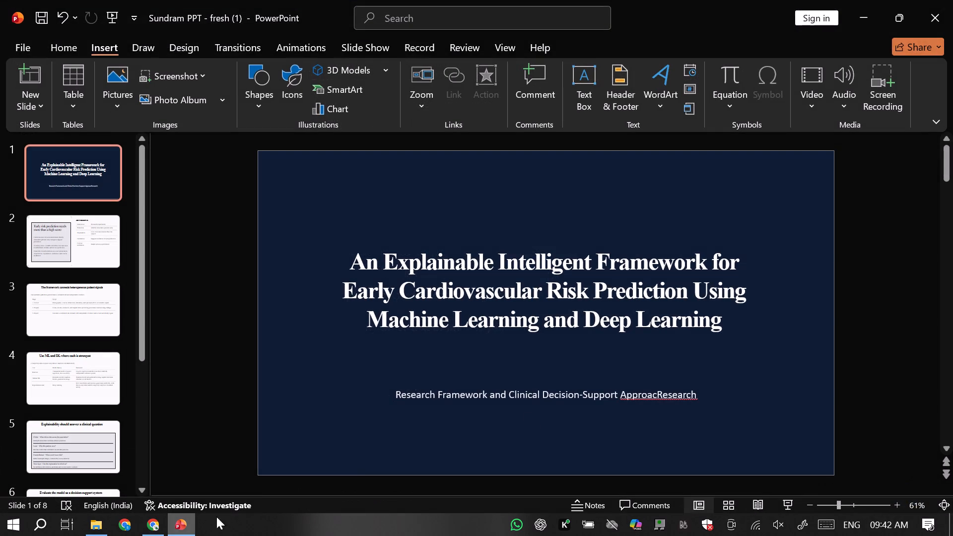
pyautogui.click(654, 399)
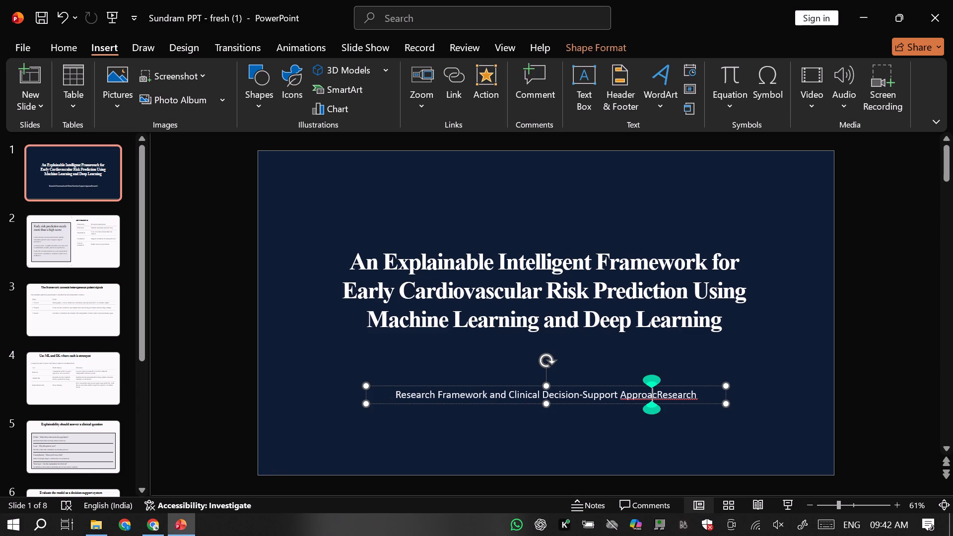
pyautogui.click(662, 395)
pyautogui.press('Left')
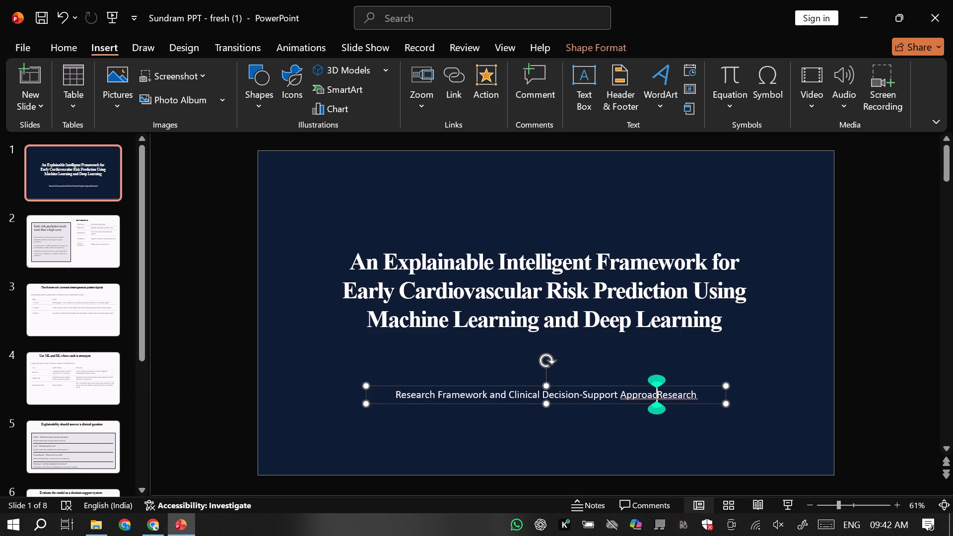
pyautogui.press('h')
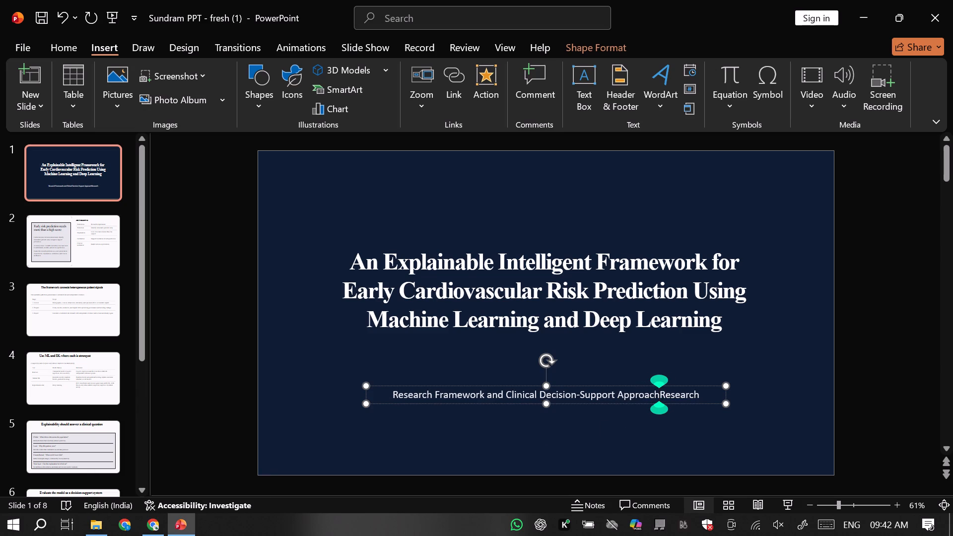
# Delete the stray word "Research" from the end of the subtitle so it ends with "Approach".
pyautogui.press('Right')
pyautogui.press('Right')
pyautogui.press('Right')
pyautogui.press('Right')
pyautogui.press('Right')
pyautogui.press('Right')
pyautogui.press('Right')
pyautogui.press('Right')
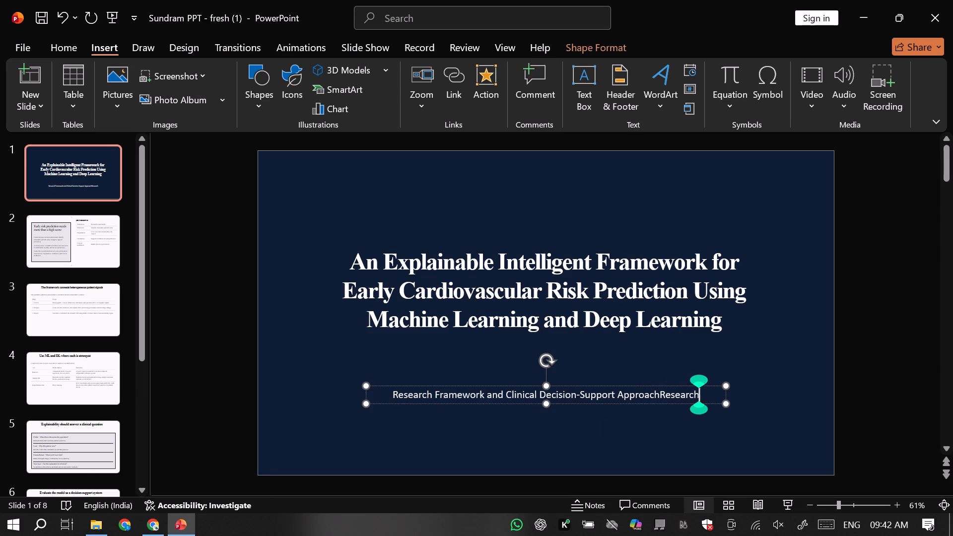
pyautogui.press('BackSpace')
pyautogui.press('BackSpace')
pyautogui.press('BackSpace')
pyautogui.press('BackSpace')
pyautogui.press('BackSpace')
pyautogui.press('BackSpace')
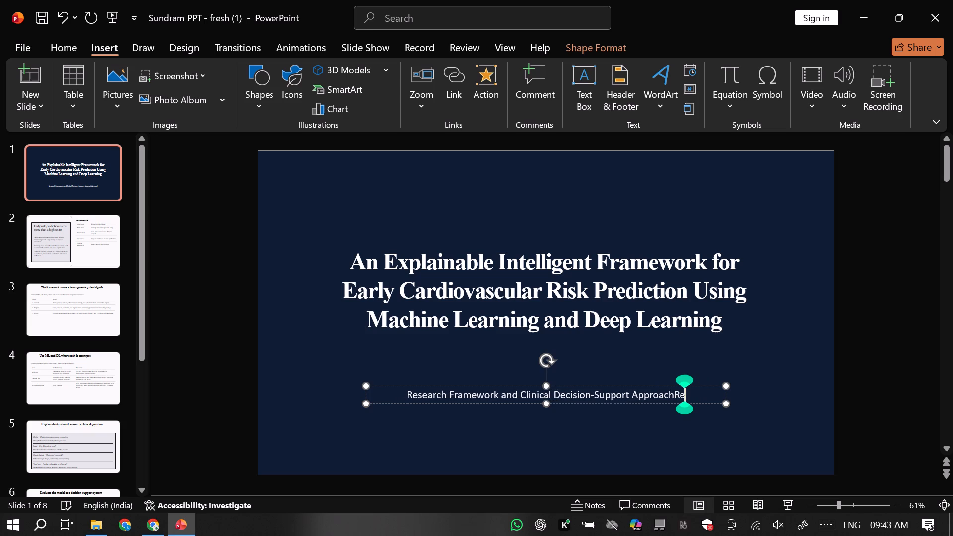
pyautogui.press('BackSpace')
pyautogui.press('BackSpace')
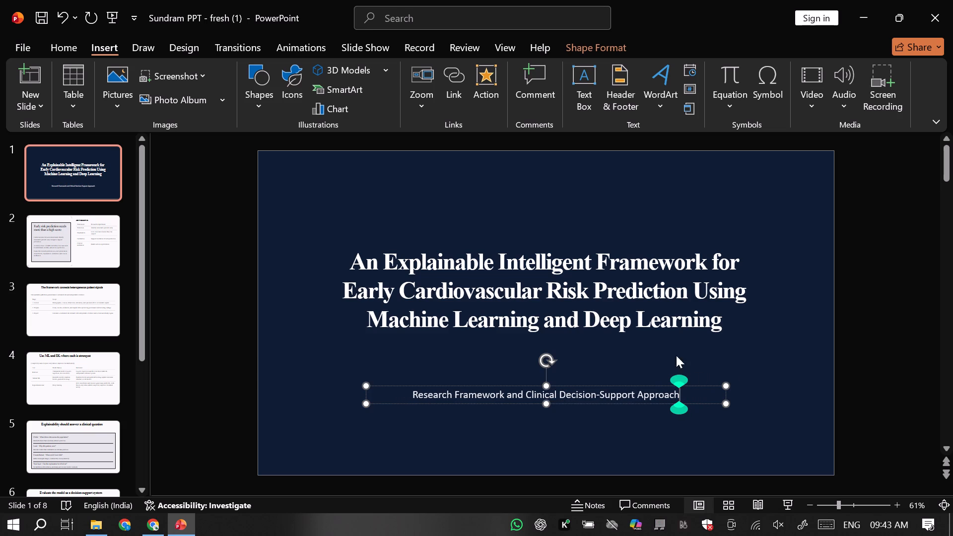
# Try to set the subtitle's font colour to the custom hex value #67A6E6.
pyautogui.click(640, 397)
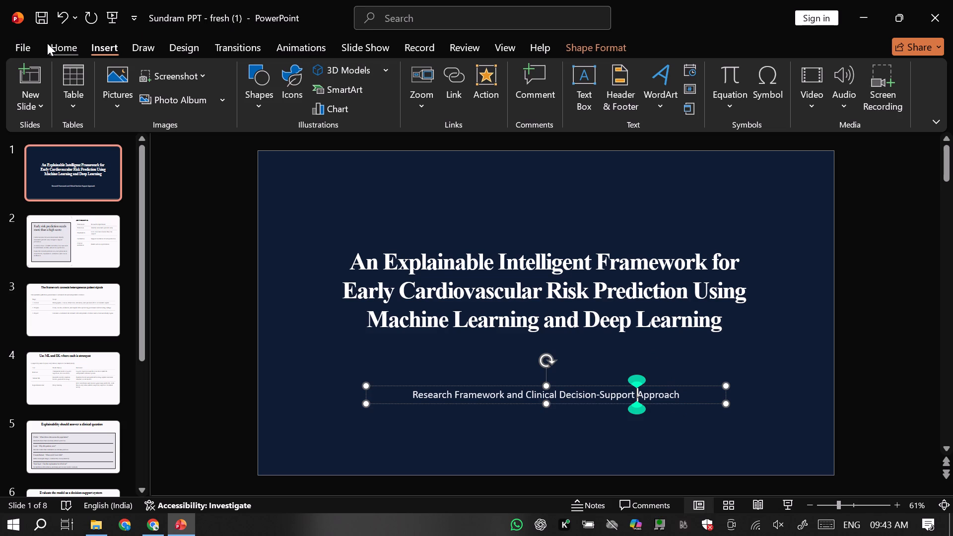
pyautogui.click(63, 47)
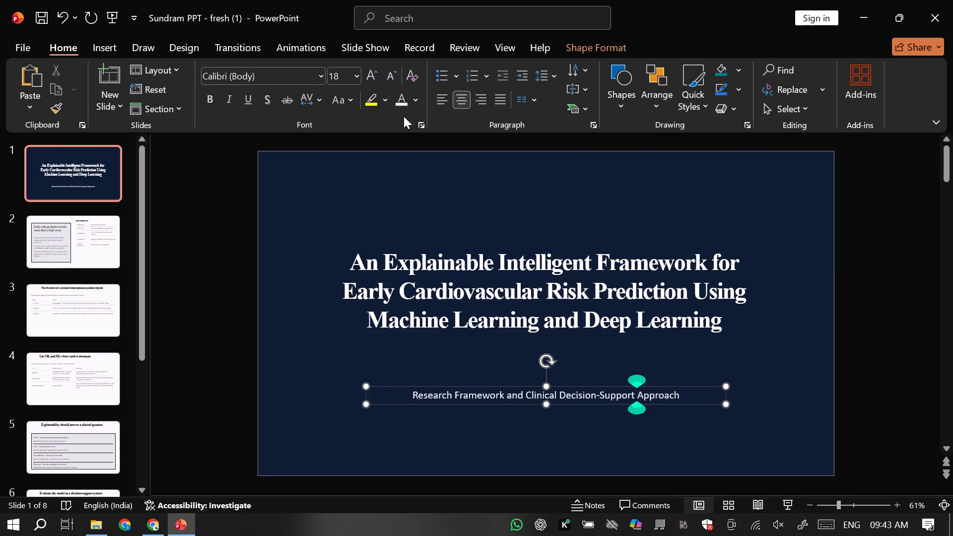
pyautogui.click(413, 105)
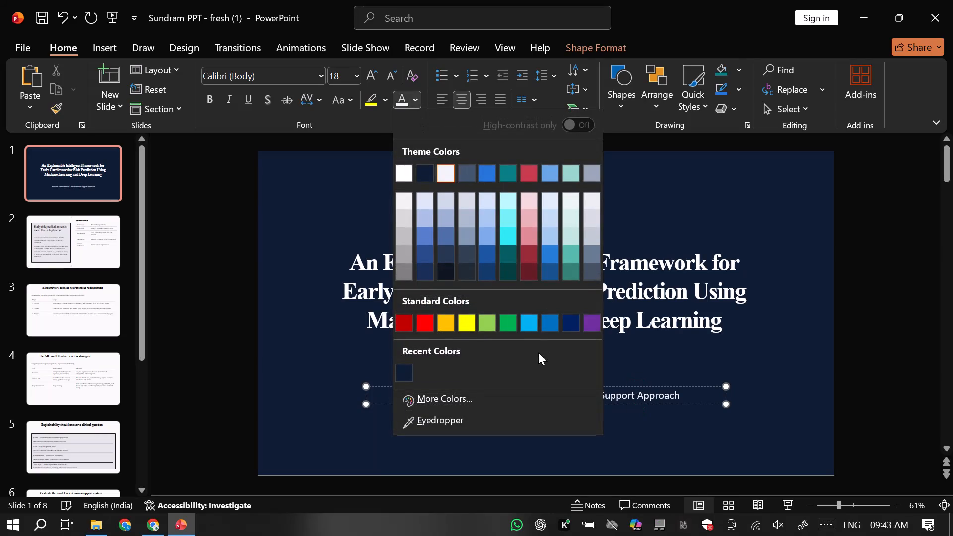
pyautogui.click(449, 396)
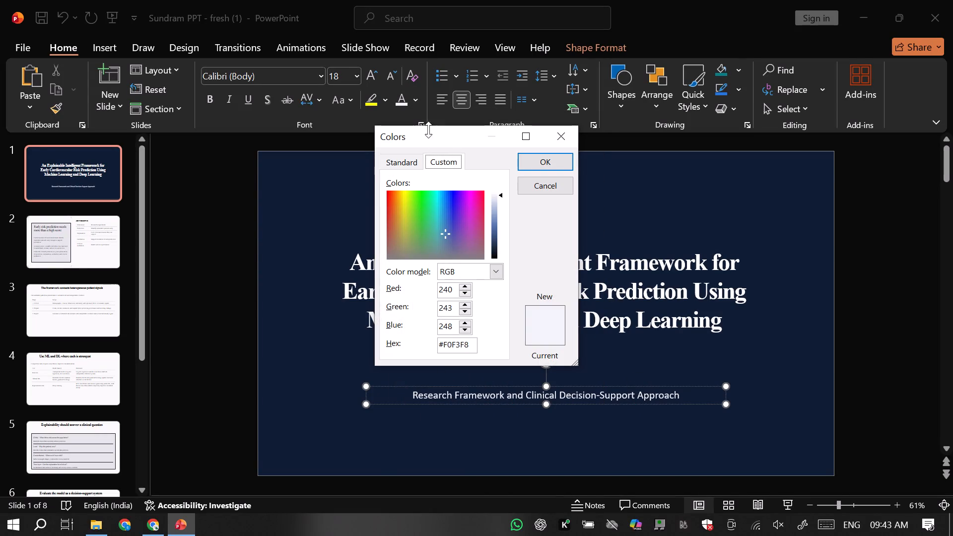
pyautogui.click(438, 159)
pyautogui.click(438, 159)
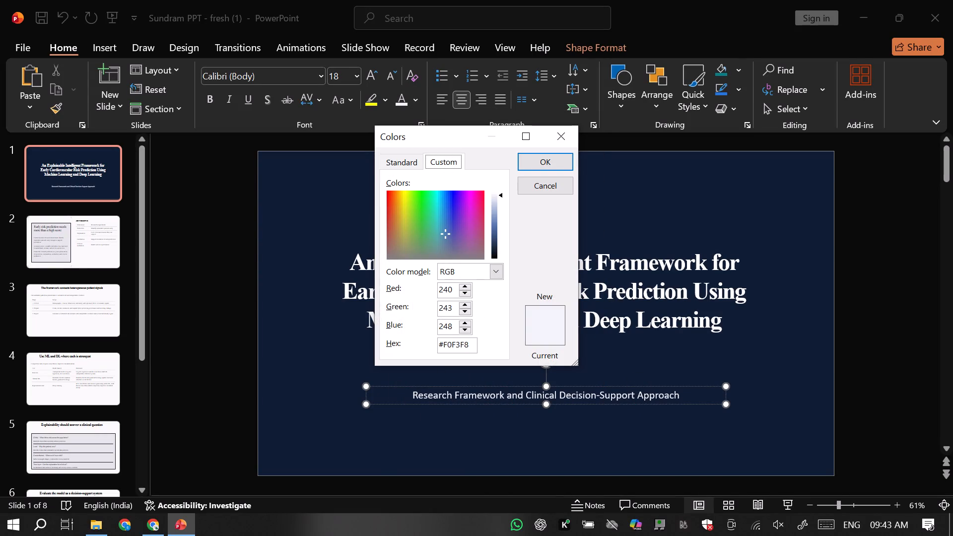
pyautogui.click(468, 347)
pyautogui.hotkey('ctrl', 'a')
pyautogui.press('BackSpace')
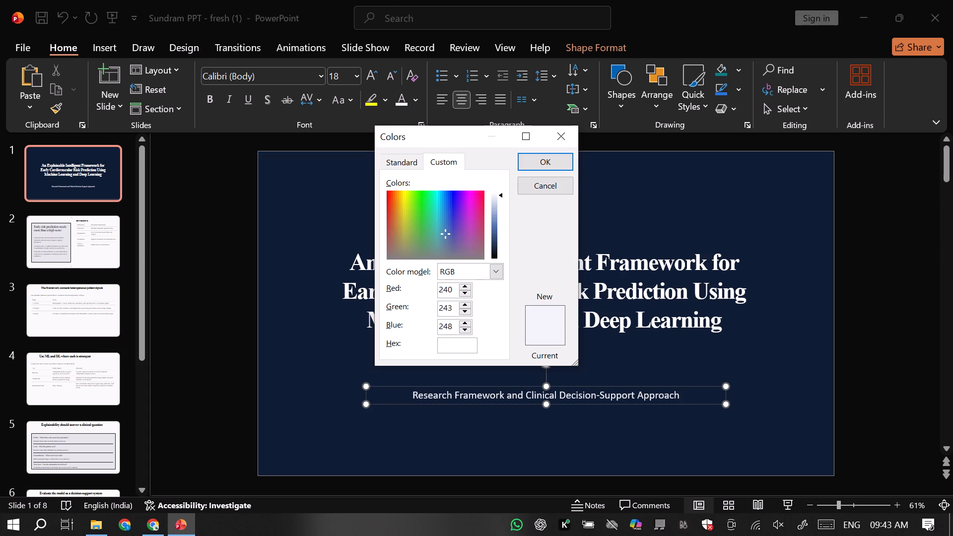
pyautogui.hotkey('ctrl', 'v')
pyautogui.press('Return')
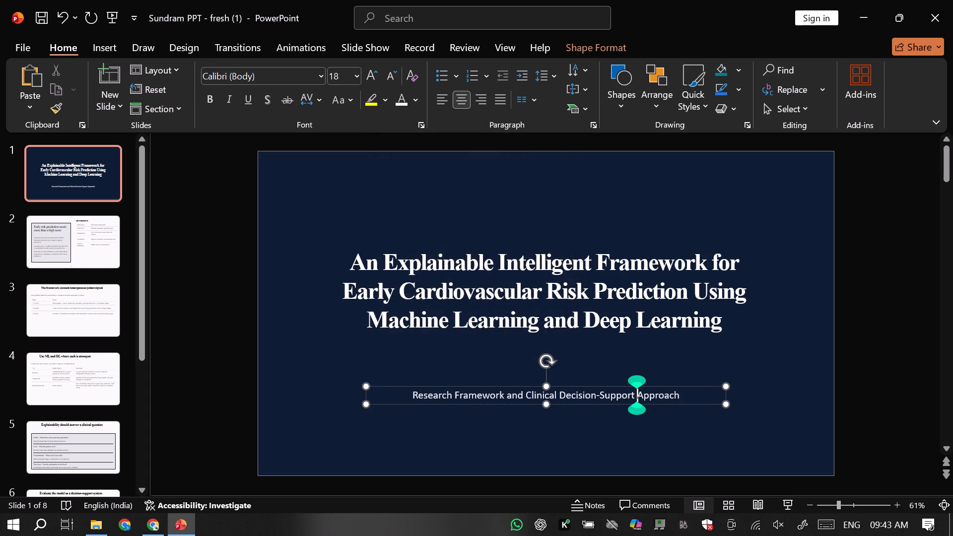
# Examine the subtitle's text colour up close and check it against the whole of Slide 1.
pyautogui.scroll(-1, 594, 405)
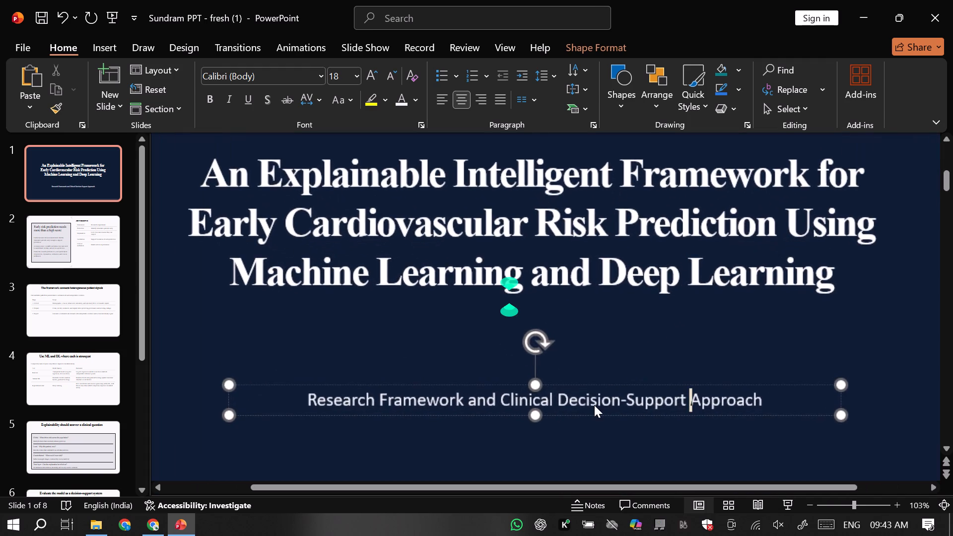
pyautogui.keyDown('ctrl'); pyautogui.scroll(2, 594, 405); pyautogui.keyUp('ctrl')
pyautogui.hscroll(-1, 594, 405)
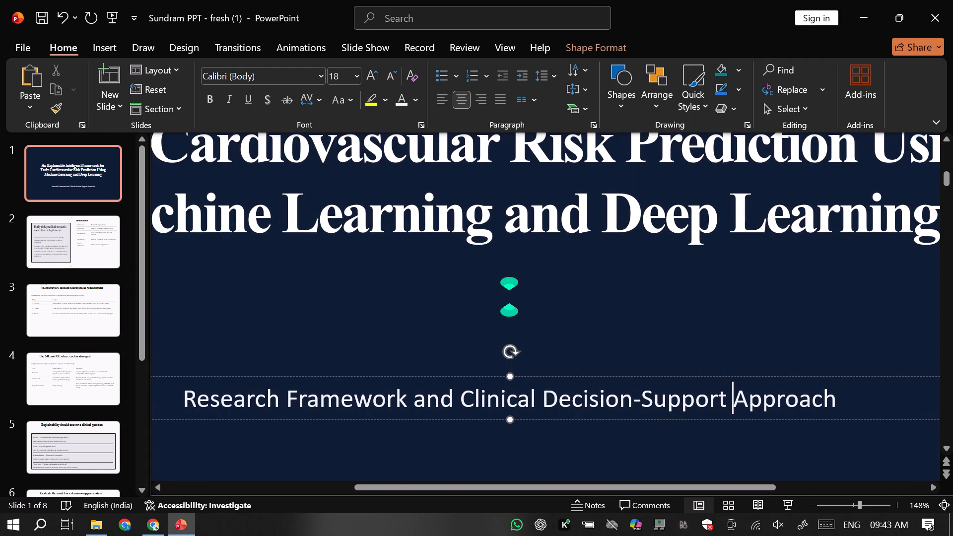
pyautogui.click(851, 400)
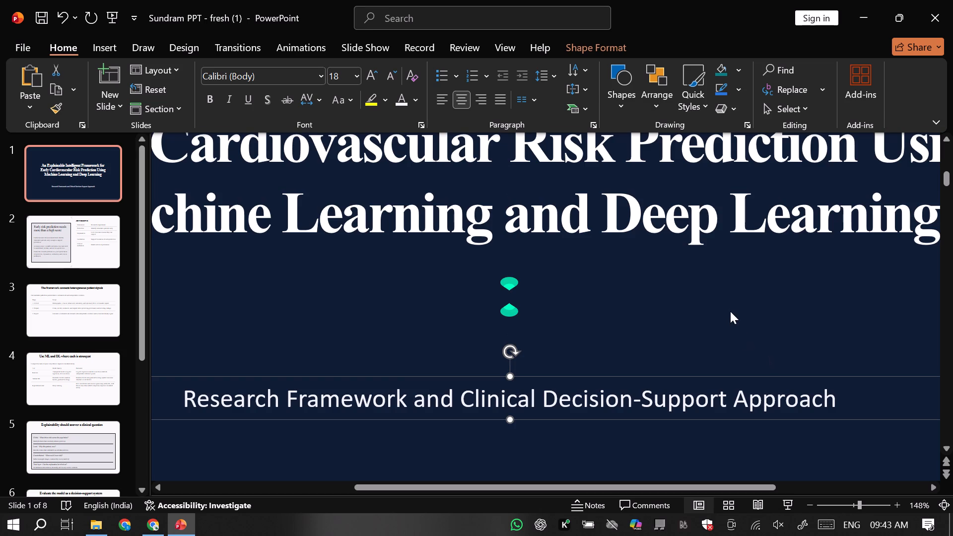
pyautogui.scroll(-1, 730, 311)
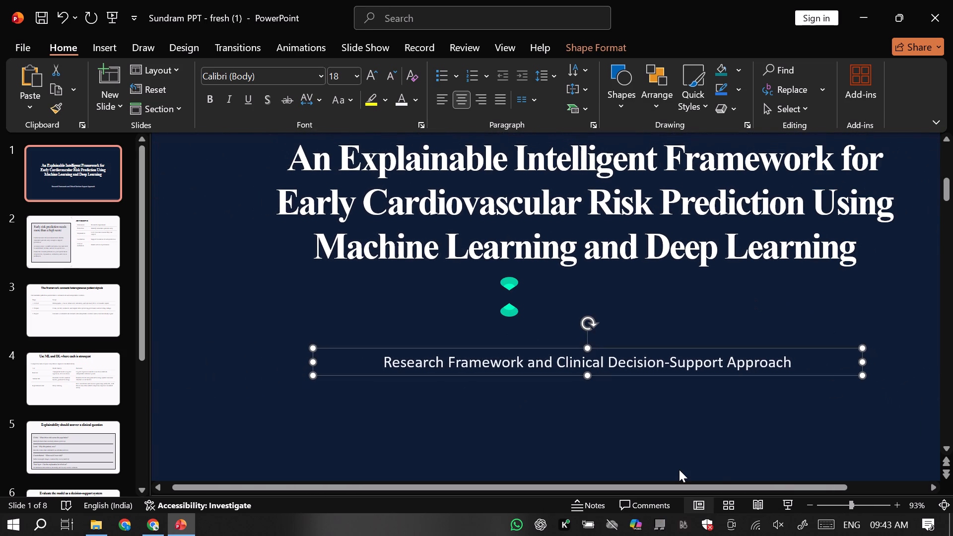
pyautogui.keyDown('ctrl'); pyautogui.scroll(-6, 679, 469); pyautogui.keyUp('ctrl')
pyautogui.keyDown('ctrl'); pyautogui.scroll(-2, 754, 298); pyautogui.keyUp('ctrl')
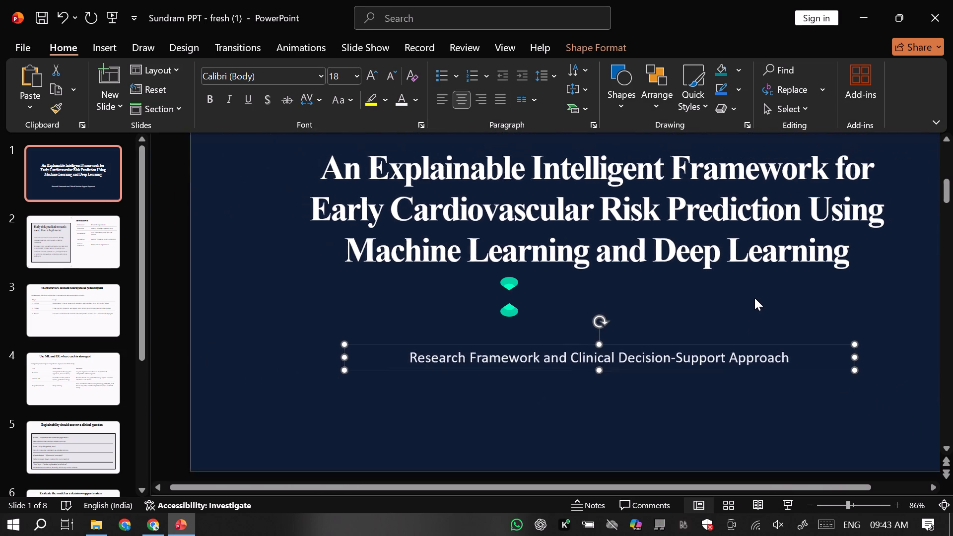
pyautogui.scroll(1, 754, 298)
pyautogui.click(817, 293)
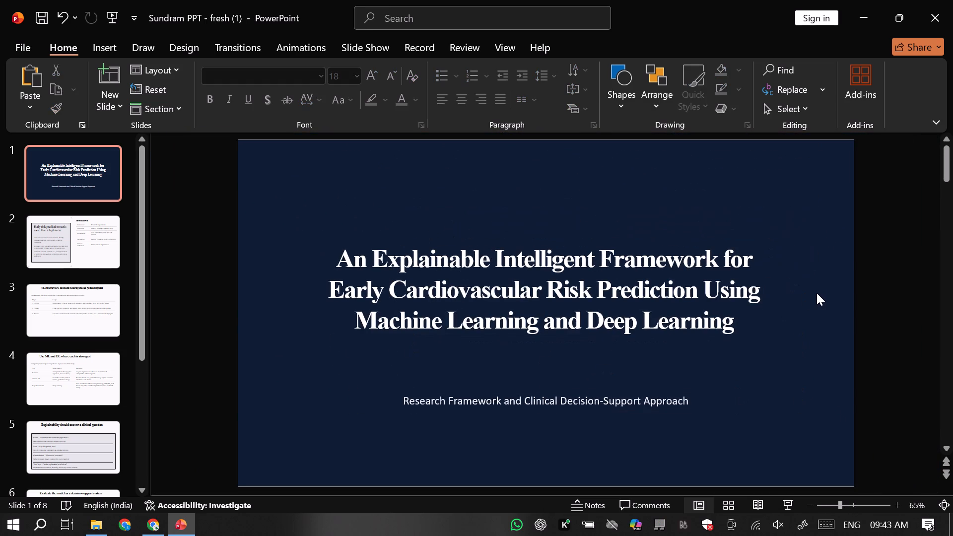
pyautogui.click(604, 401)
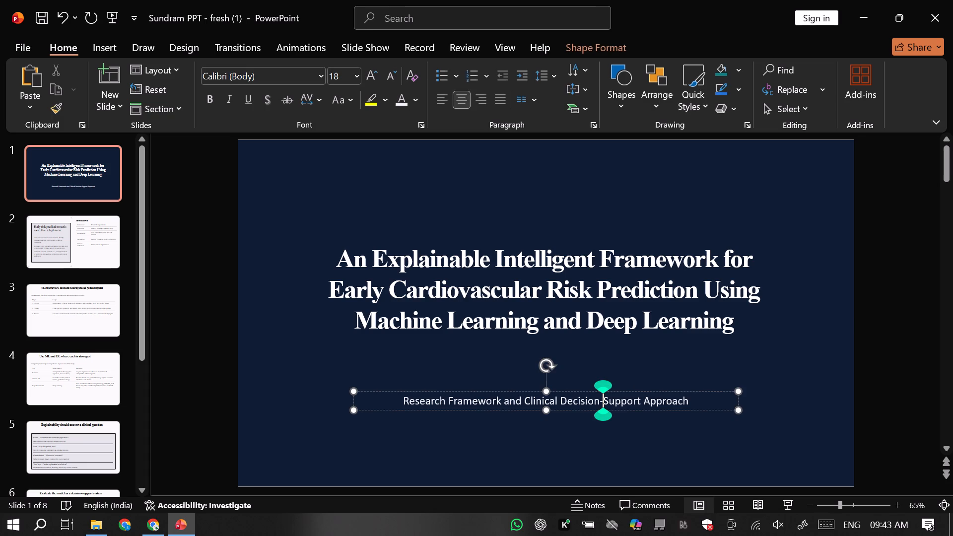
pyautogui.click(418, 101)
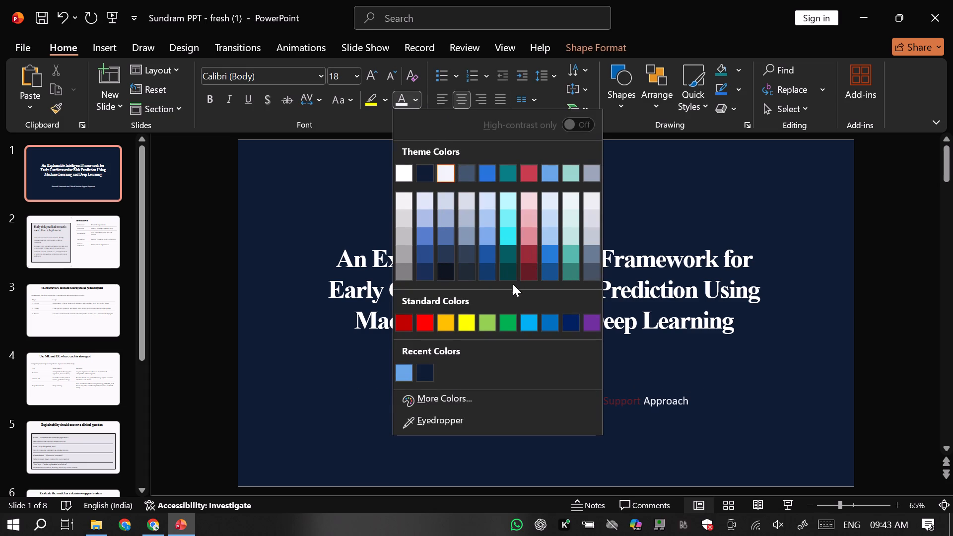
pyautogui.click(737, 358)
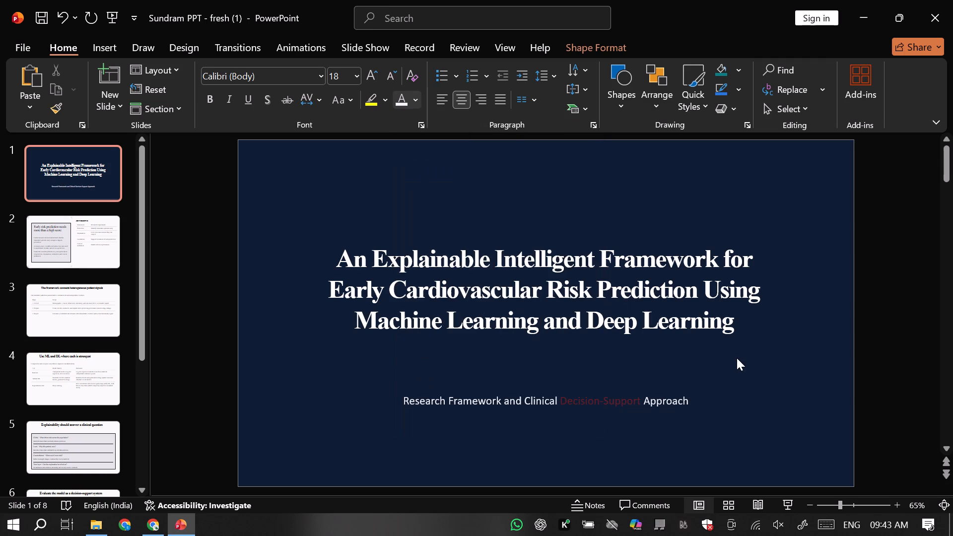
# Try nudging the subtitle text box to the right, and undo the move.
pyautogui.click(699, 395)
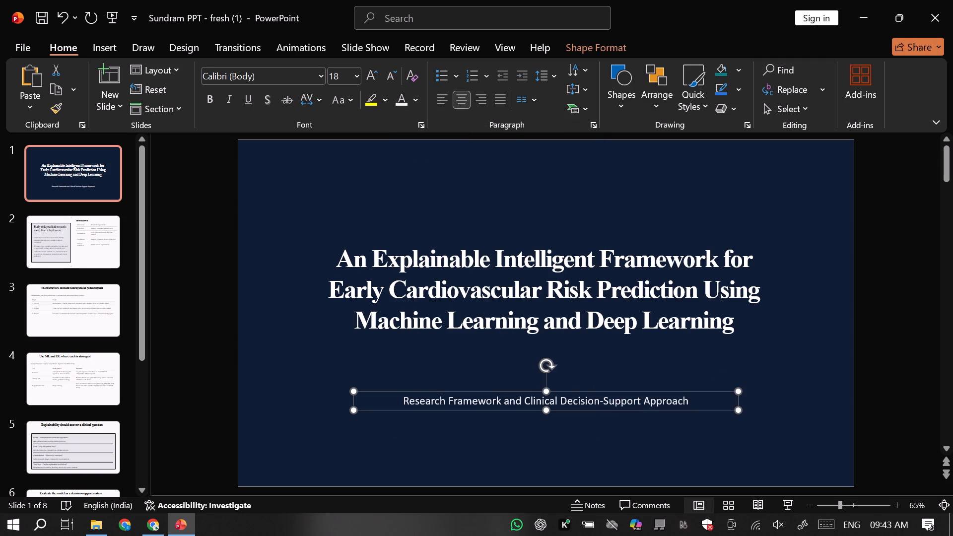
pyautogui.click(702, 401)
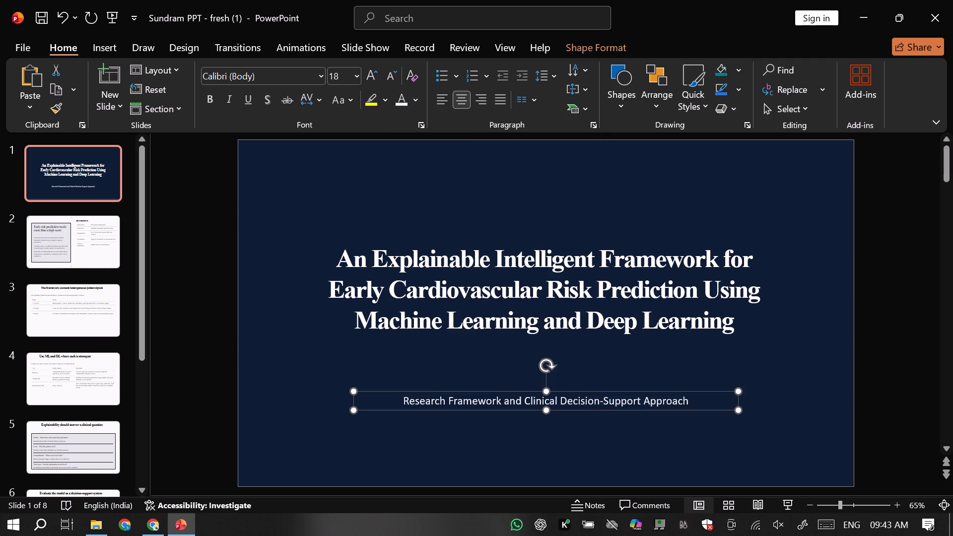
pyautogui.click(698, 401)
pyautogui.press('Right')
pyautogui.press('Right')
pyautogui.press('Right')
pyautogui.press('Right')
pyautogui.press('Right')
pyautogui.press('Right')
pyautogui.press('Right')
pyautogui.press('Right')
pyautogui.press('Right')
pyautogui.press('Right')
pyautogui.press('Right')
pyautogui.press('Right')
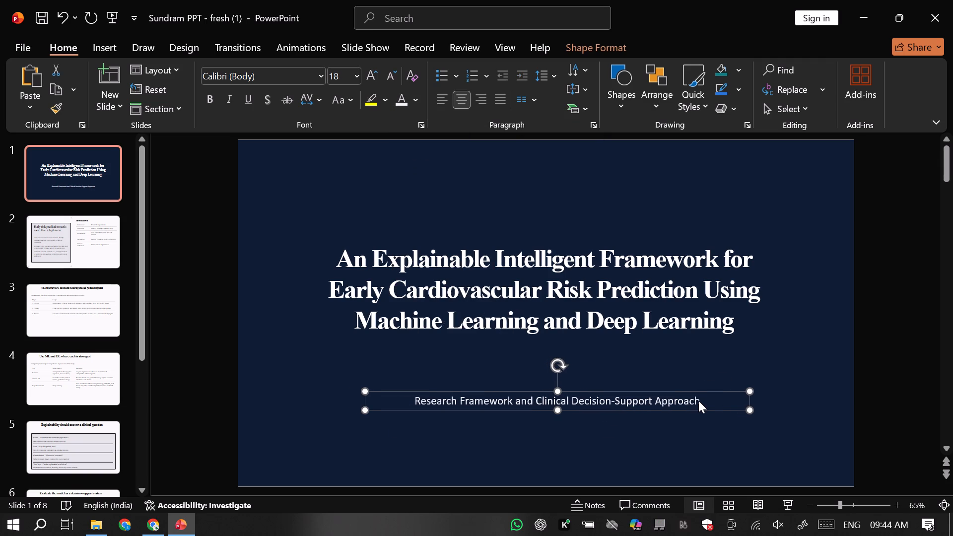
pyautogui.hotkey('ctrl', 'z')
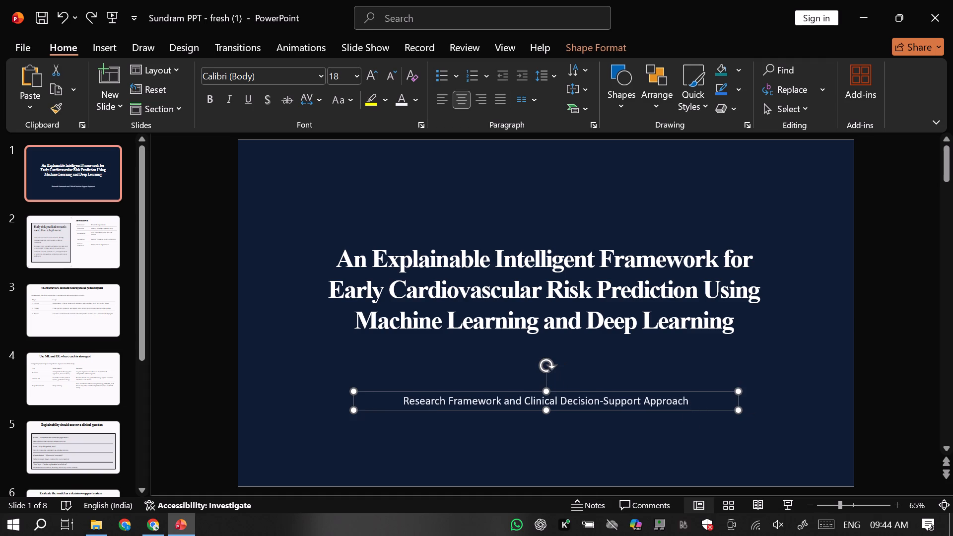
# Set the font colour of the whole Slide 1 subtitle to the custom hex value #67A6E6.
pyautogui.moveTo(687, 402); pyautogui.dragTo(643, 410)
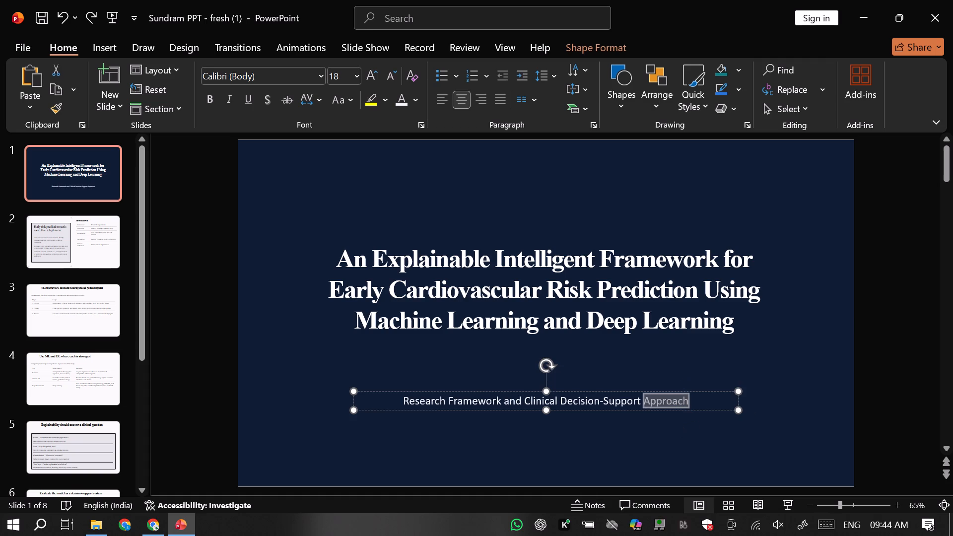
pyautogui.moveTo(643, 410); pyautogui.dragTo(406, 398)
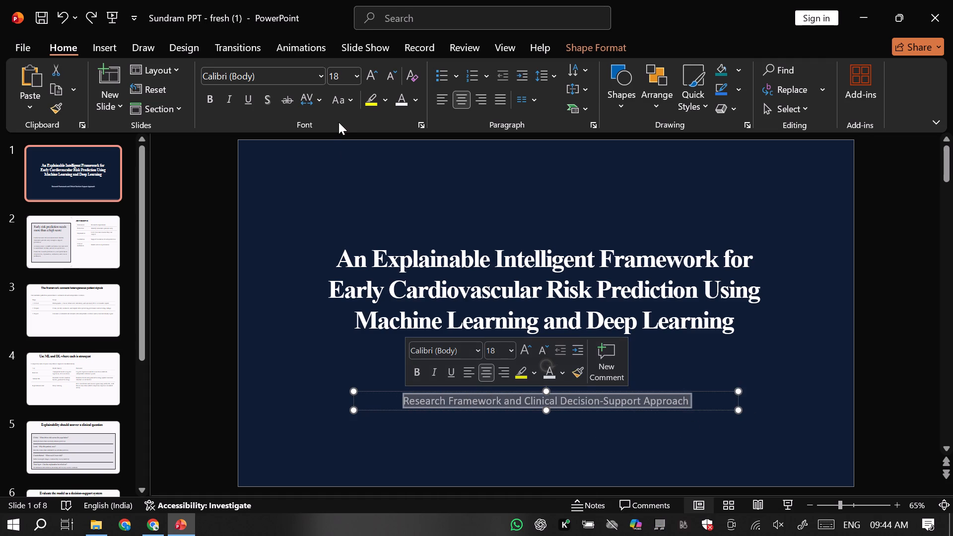
pyautogui.click(417, 94)
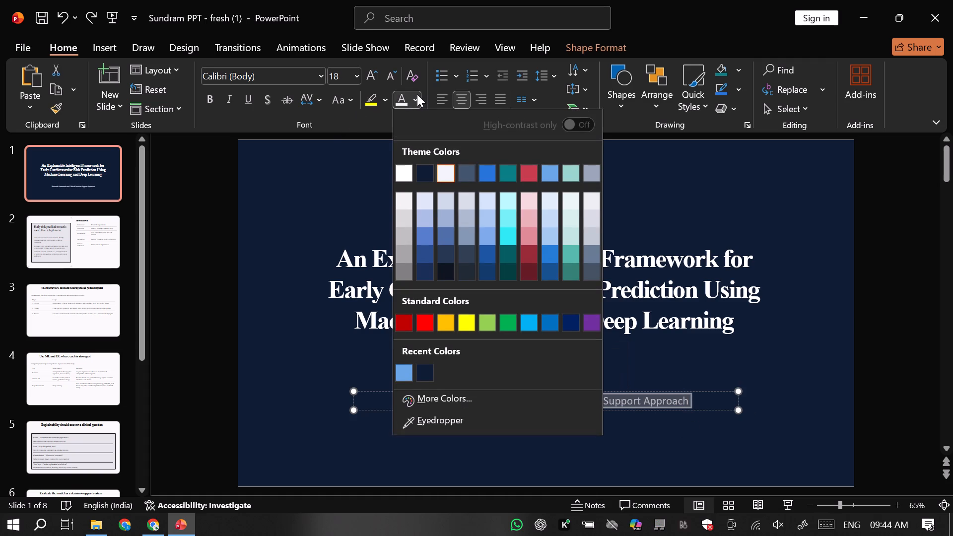
pyautogui.click(435, 393)
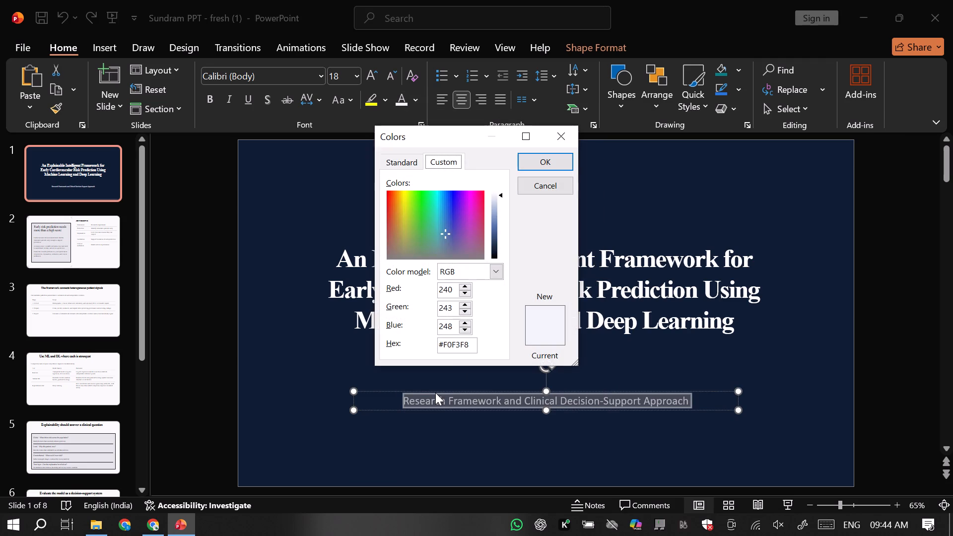
pyautogui.moveTo(467, 342); pyautogui.dragTo(438, 343)
pyautogui.press('BackSpace')
pyautogui.hotkey('ctrl', 'v')
pyautogui.press('Return')
pyautogui.click(493, 436)
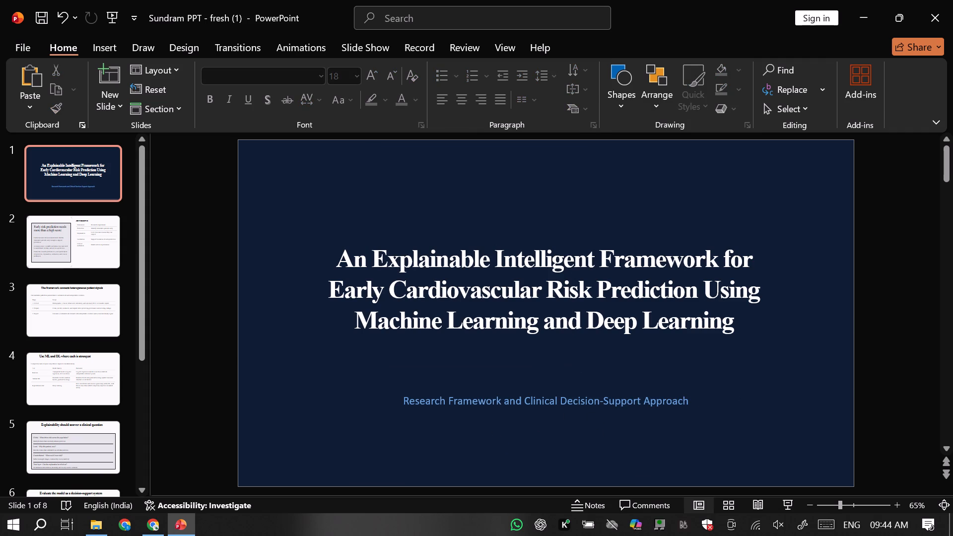
# Move the subtitle text box slightly lower on Slide 1, keeping it horizontally centred under the title.
pyautogui.click(644, 339)
pyautogui.click(611, 406)
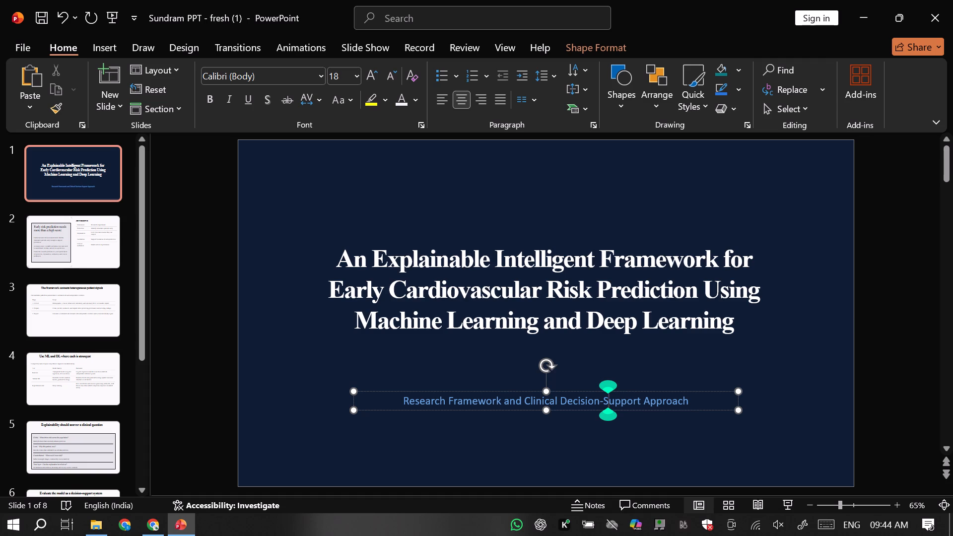
pyautogui.moveTo(715, 403); pyautogui.dragTo(716, 410)
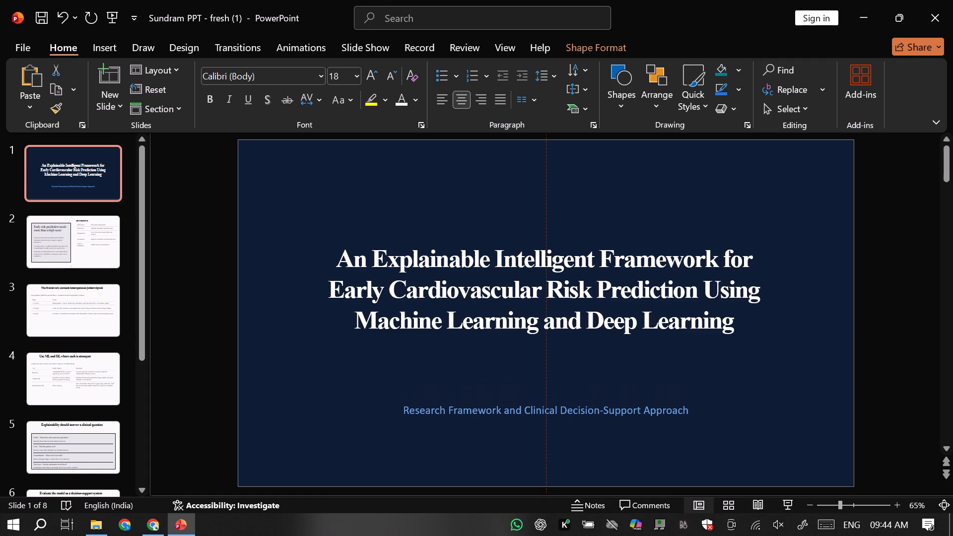
pyautogui.moveTo(716, 410); pyautogui.dragTo(713, 433)
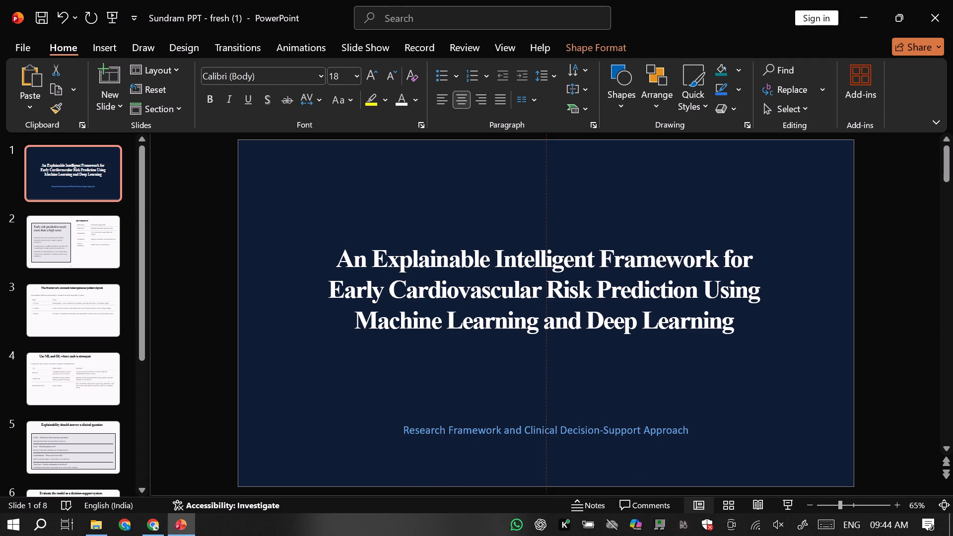
pyautogui.moveTo(713, 433); pyautogui.dragTo(715, 417)
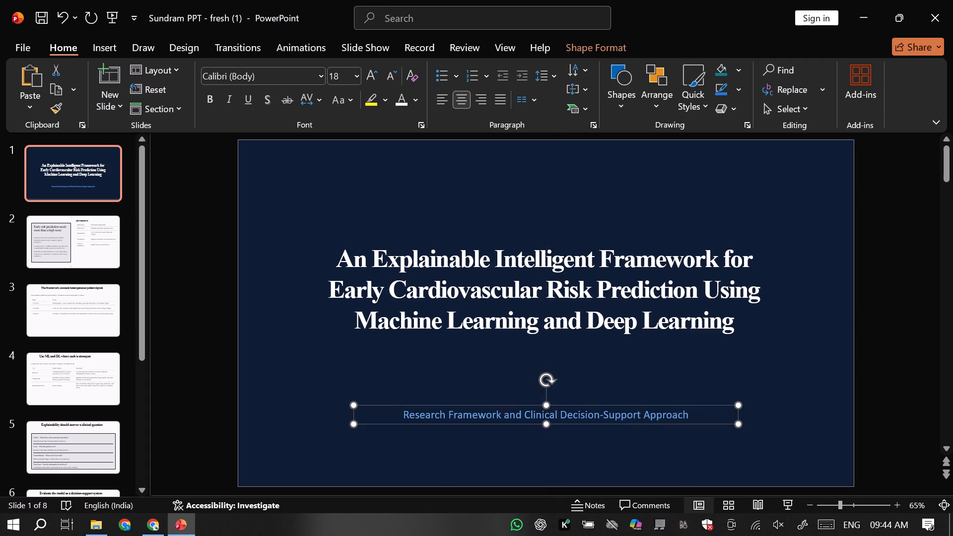
pyautogui.click(795, 352)
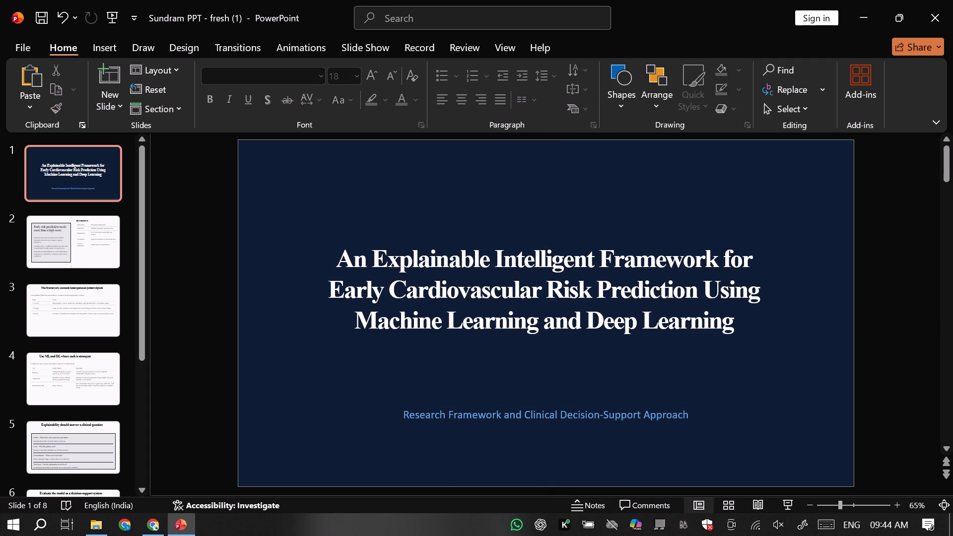
# Switch to the ChatGPT conversation in Chrome and reply "done" to report the subtitle step.
pyautogui.click(146, 517)
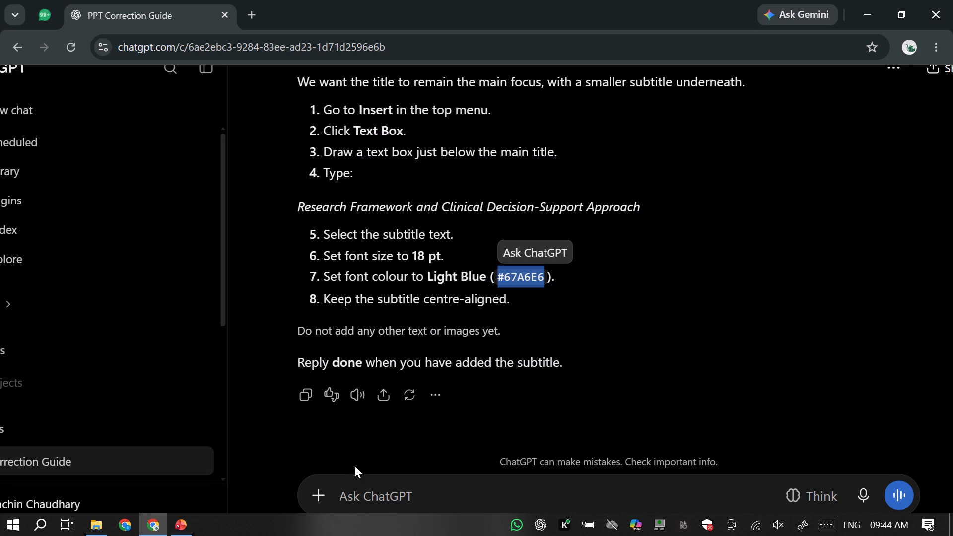
pyautogui.click(370, 508)
pyautogui.write('done')
pyautogui.press('Return')
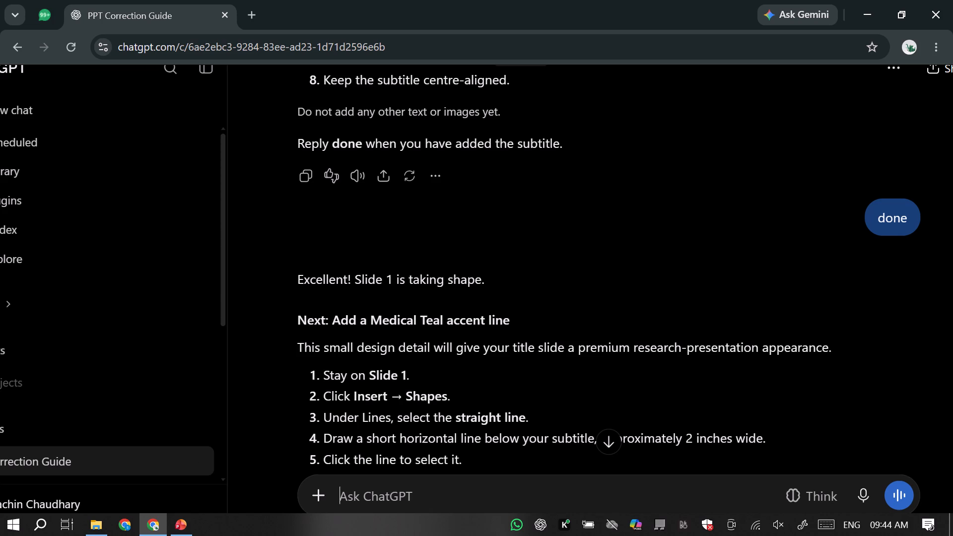
# Read ChatGPT's instructions for adding the Medical Teal accent line, including its length, colour and weight.
pyautogui.scroll(-1, 390, 444)
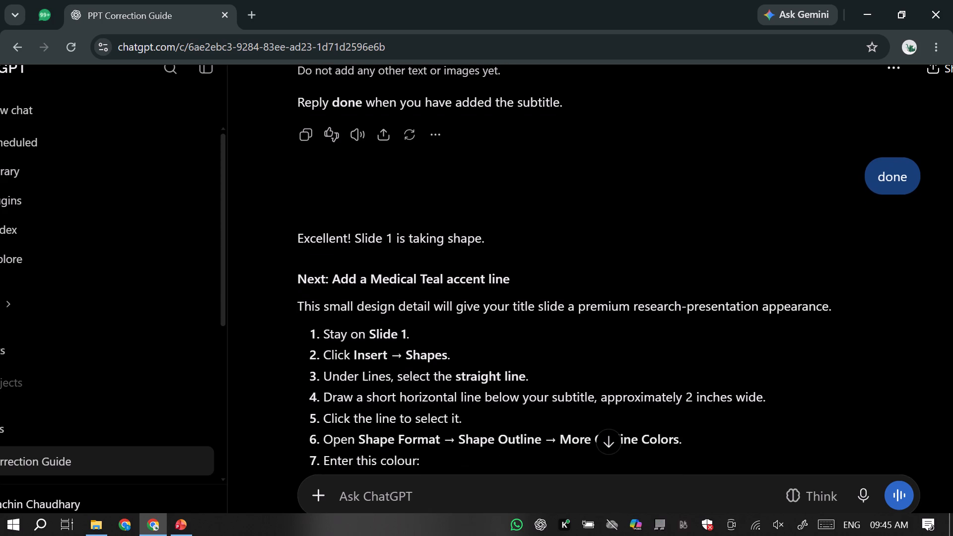
pyautogui.scroll(-2, 403, 400)
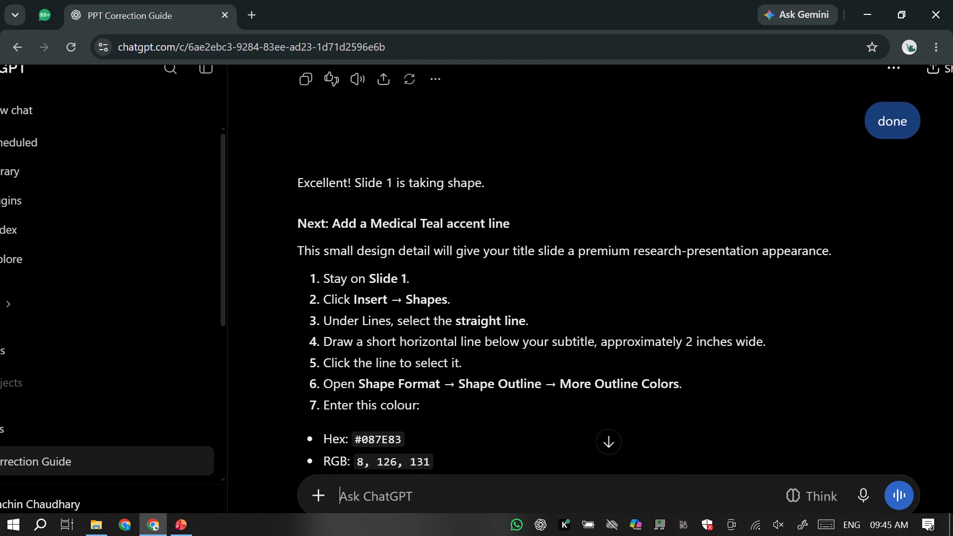
pyautogui.scroll(-1, 403, 400)
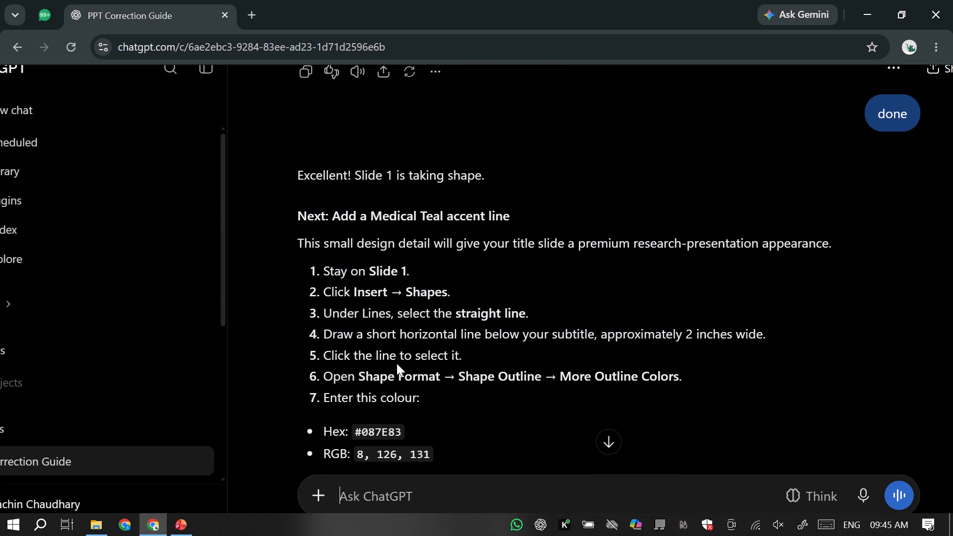
pyautogui.scroll(-4, 397, 363)
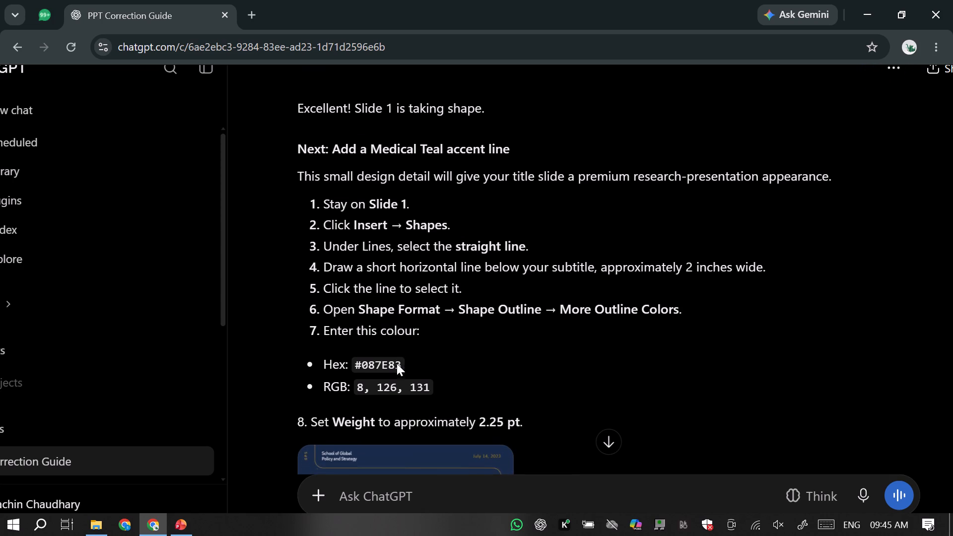
pyautogui.scroll(-3, 397, 363)
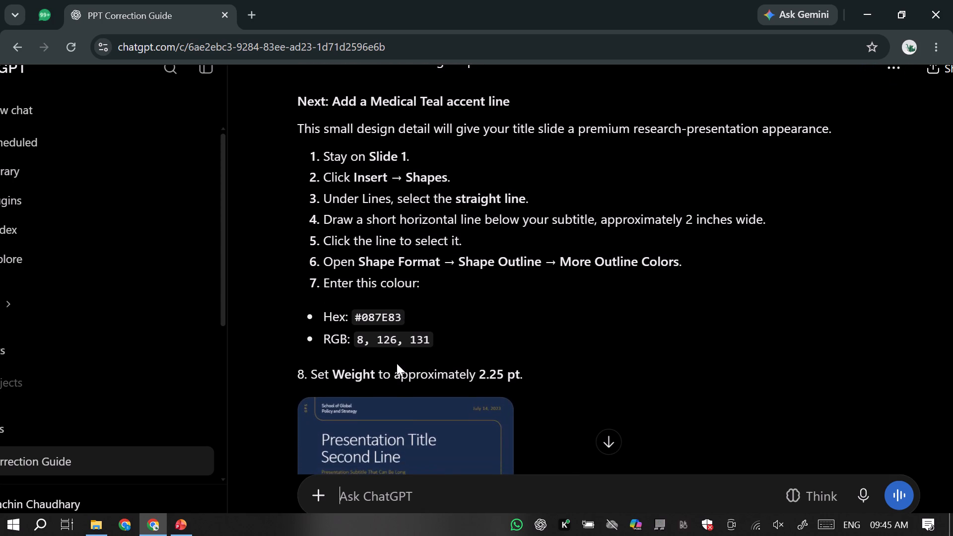
pyautogui.scroll(-3, 397, 363)
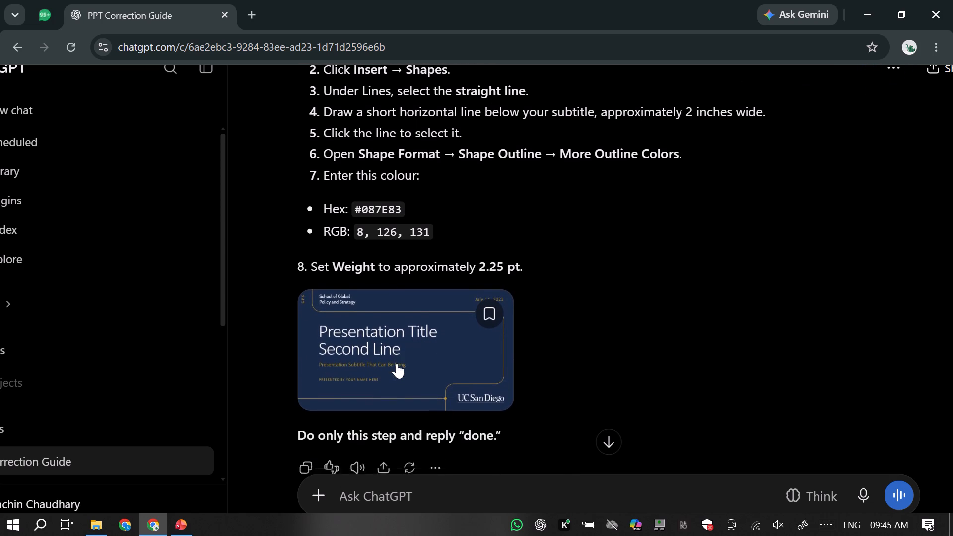
pyautogui.scroll(-2, 397, 363)
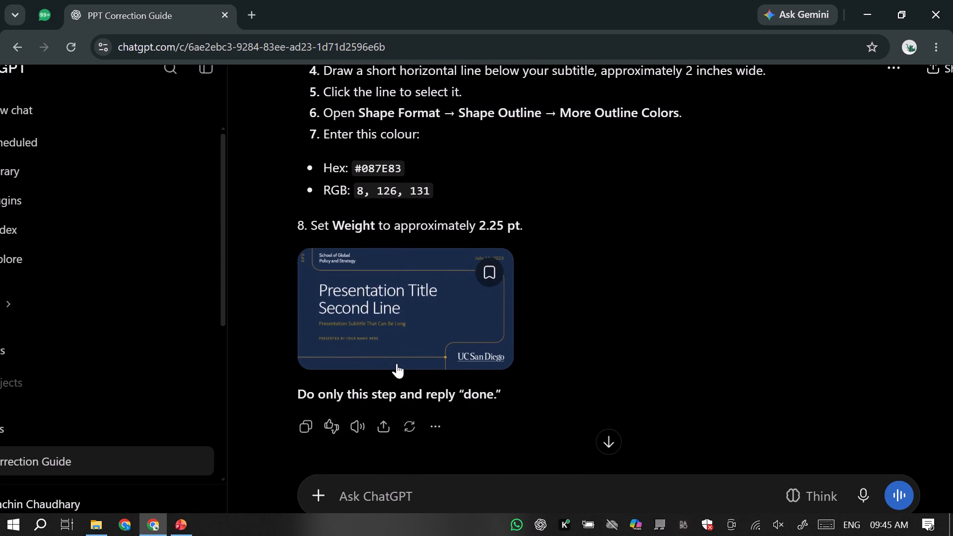
pyautogui.scroll(2, 397, 363)
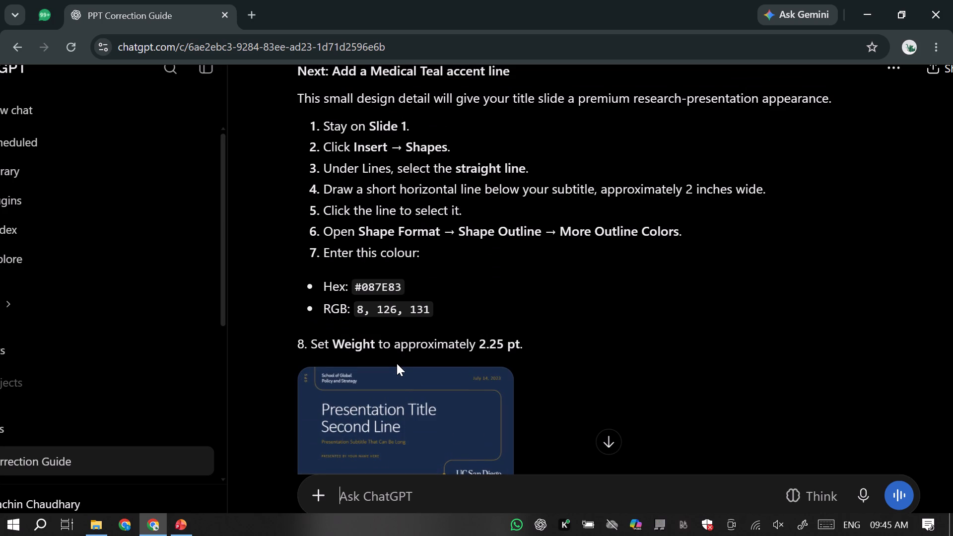
# Switch back to PowerPoint and draw a straight horizontal line about 14.1 cm long just below the Slide 1 subtitle.
pyautogui.click(171, 533)
pyautogui.click(114, 46)
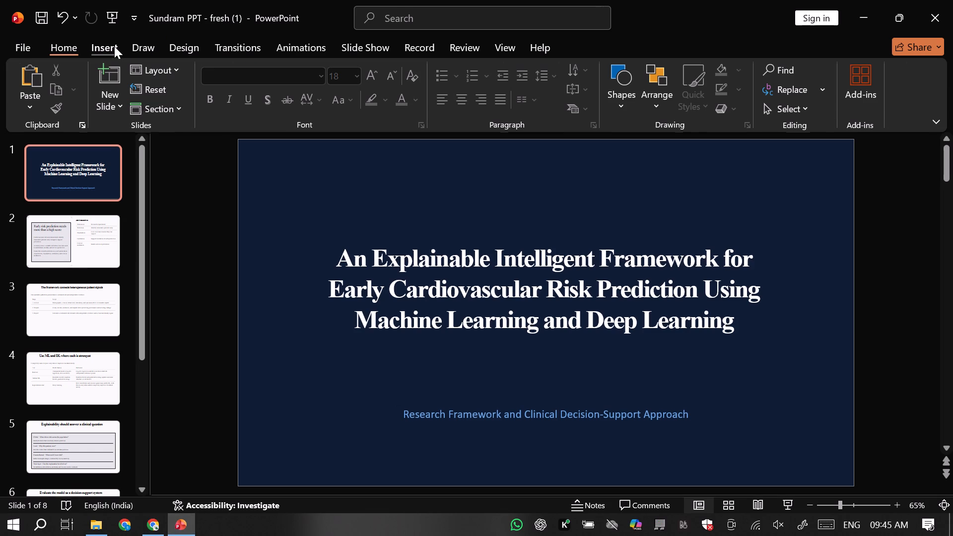
pyautogui.click(264, 97)
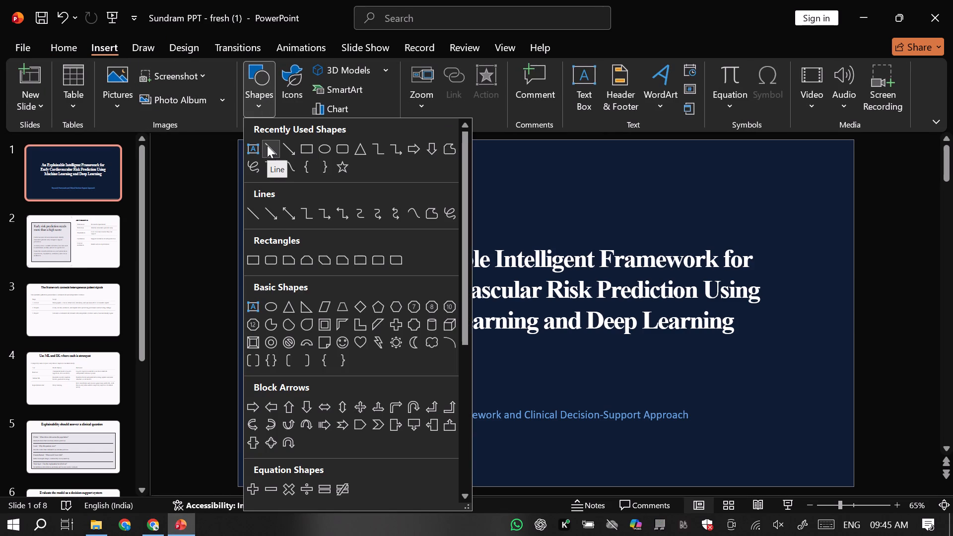
pyautogui.click(151, 522)
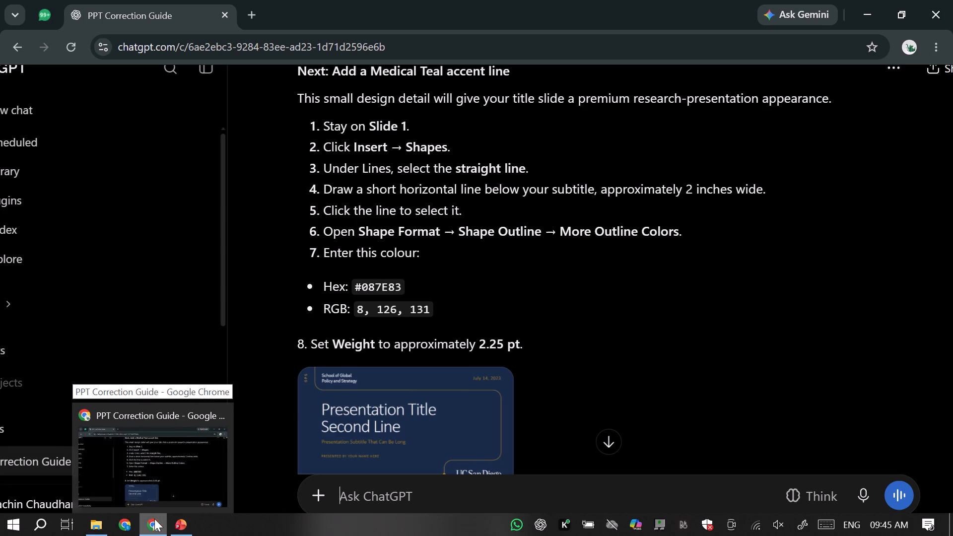
pyautogui.click(163, 475)
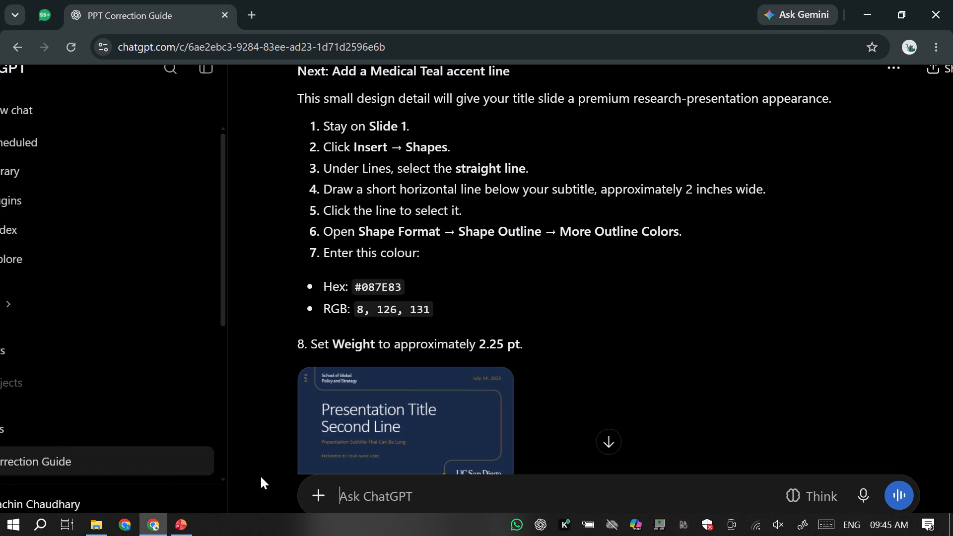
pyautogui.click(181, 519)
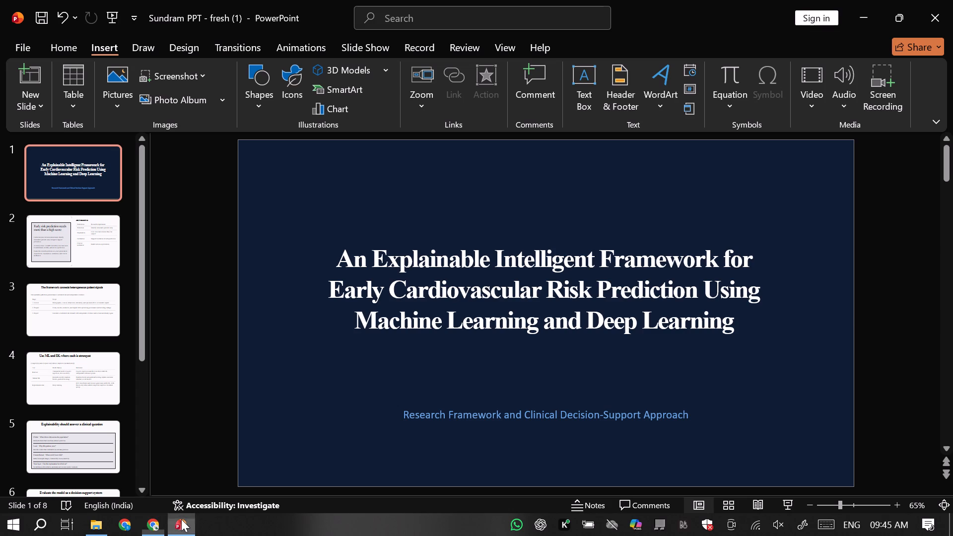
pyautogui.click(265, 86)
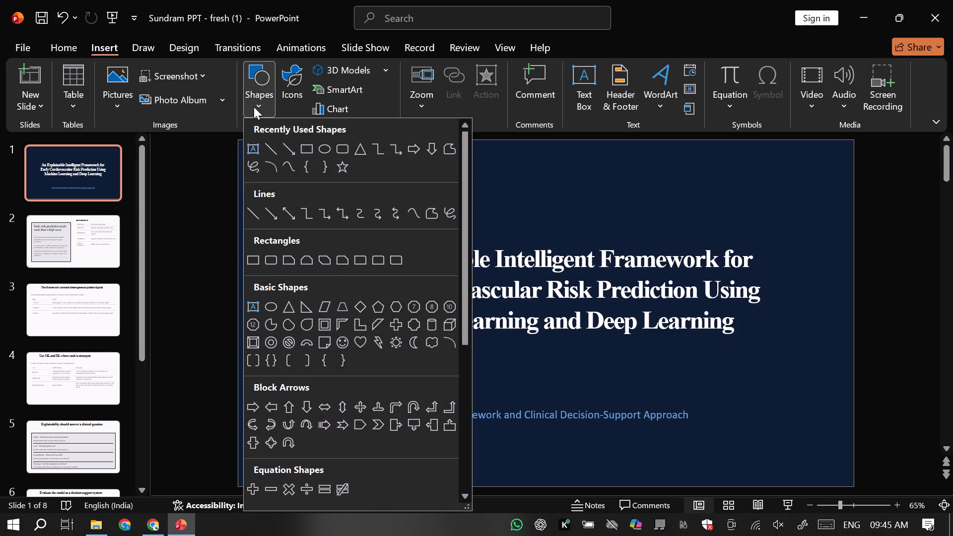
pyautogui.click(270, 147)
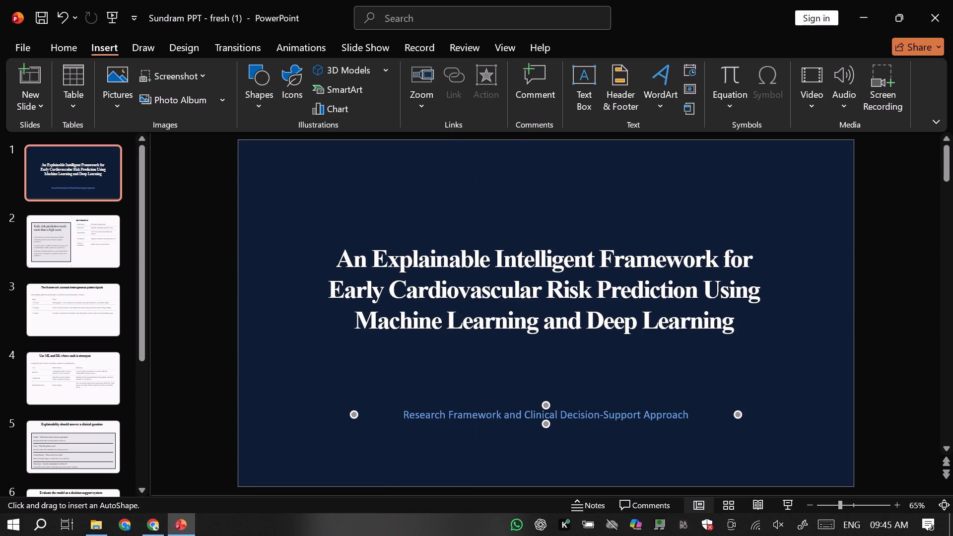
pyautogui.moveTo(408, 431); pyautogui.dragTo(467, 435)
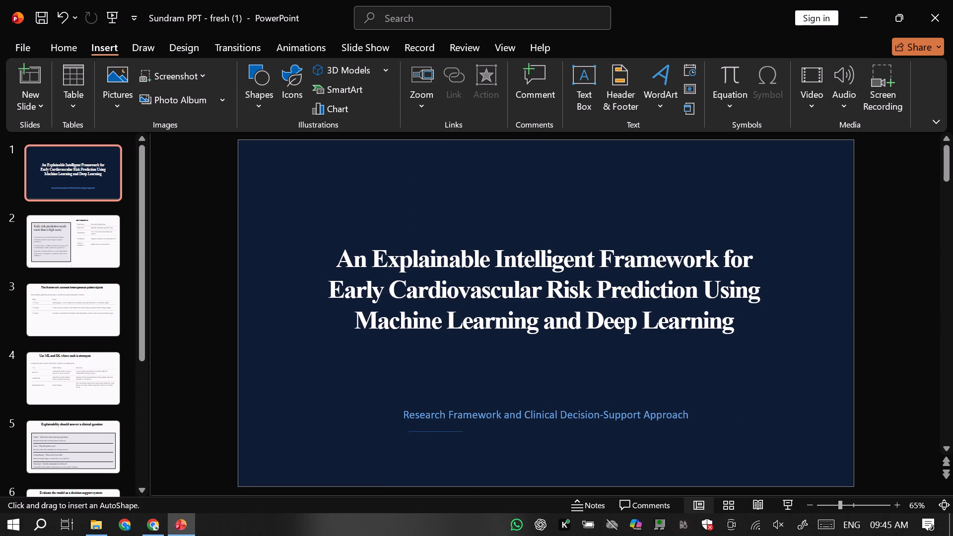
pyautogui.moveTo(467, 435); pyautogui.dragTo(632, 427)
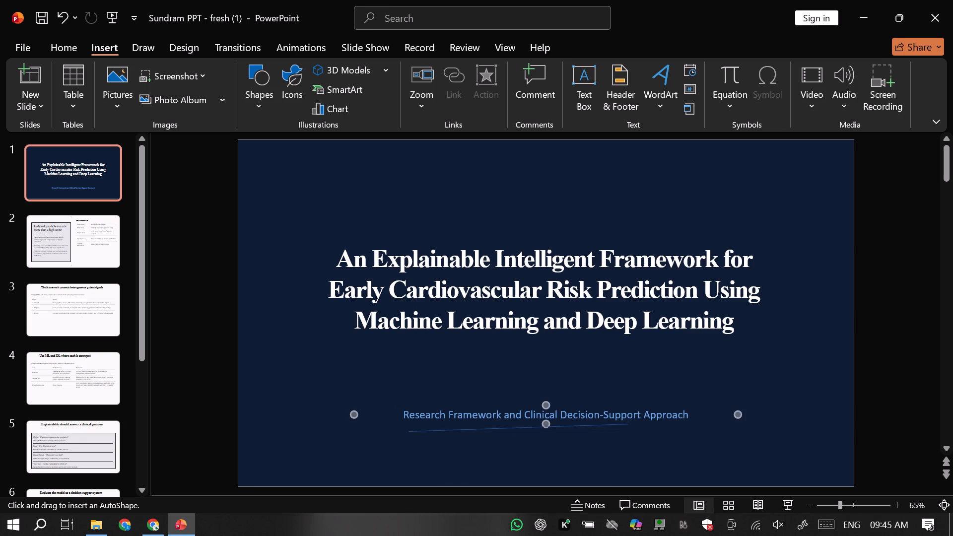
pyautogui.moveTo(632, 427); pyautogui.dragTo(681, 429)
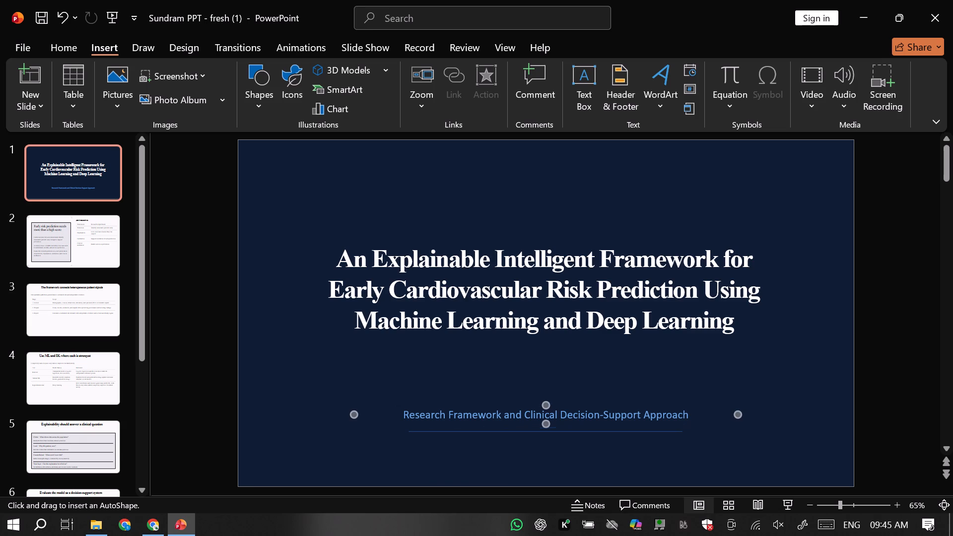
pyautogui.moveTo(681, 429); pyautogui.dragTo(675, 429)
pyautogui.moveTo(675, 429); pyautogui.dragTo(667, 428)
pyautogui.moveTo(667, 428); pyautogui.dragTo(665, 428)
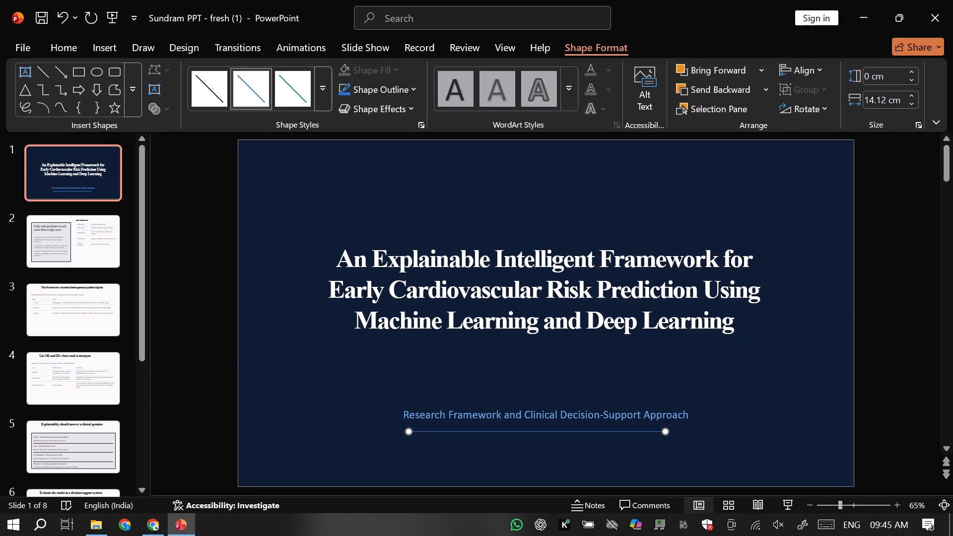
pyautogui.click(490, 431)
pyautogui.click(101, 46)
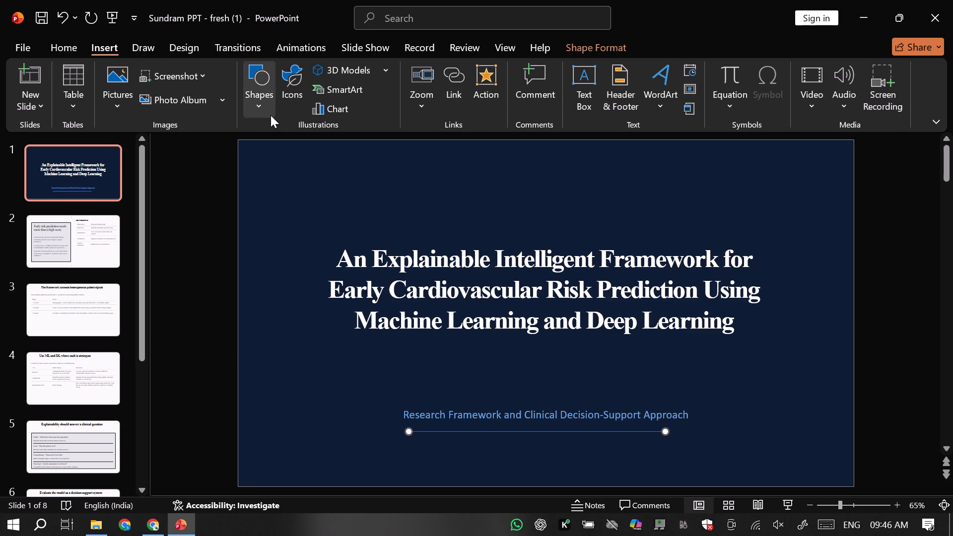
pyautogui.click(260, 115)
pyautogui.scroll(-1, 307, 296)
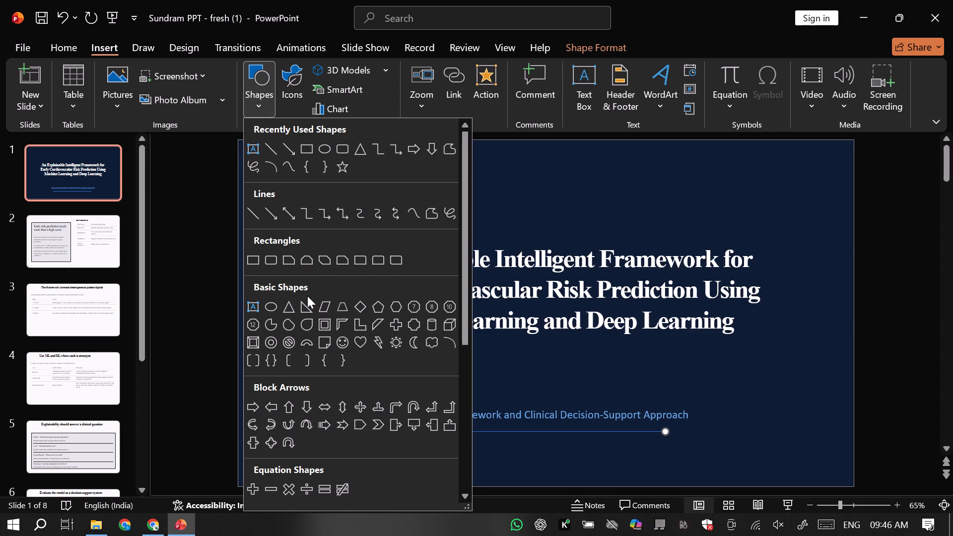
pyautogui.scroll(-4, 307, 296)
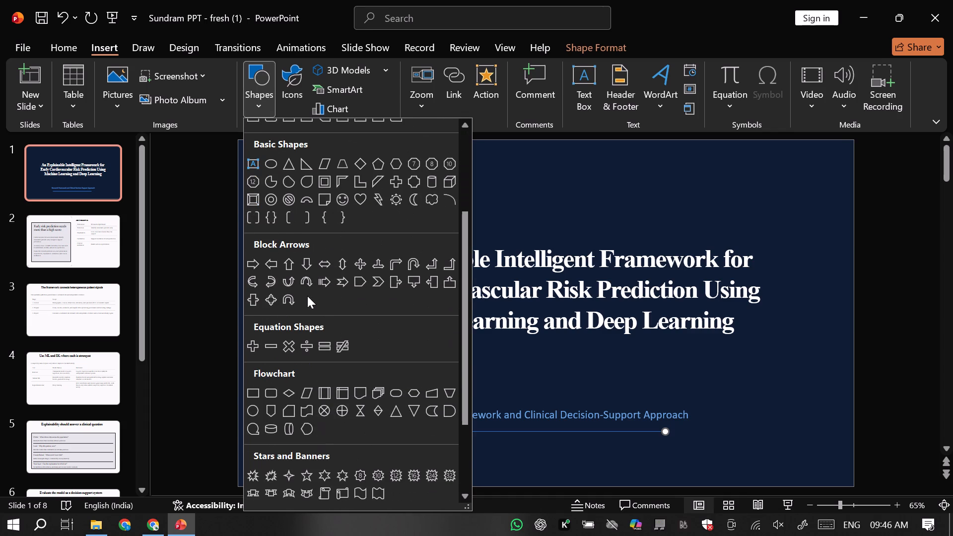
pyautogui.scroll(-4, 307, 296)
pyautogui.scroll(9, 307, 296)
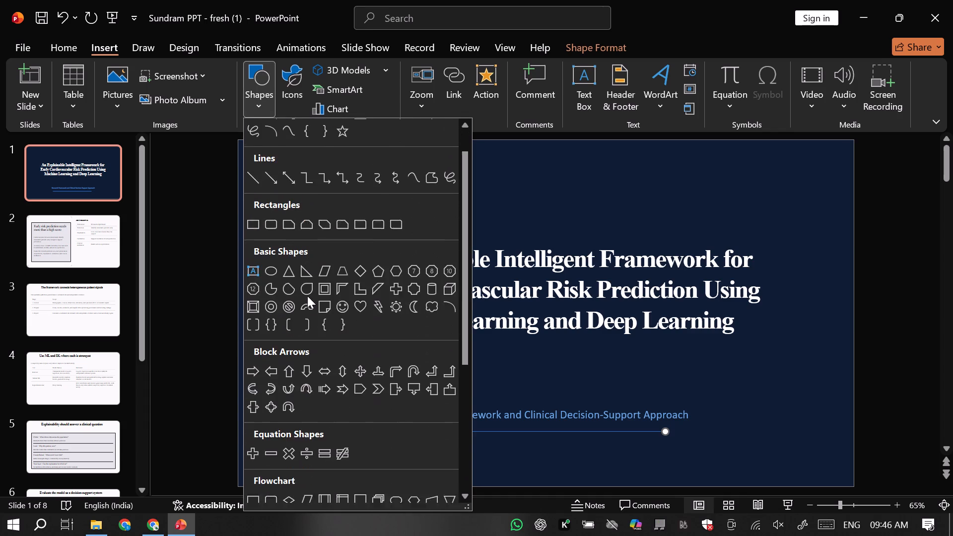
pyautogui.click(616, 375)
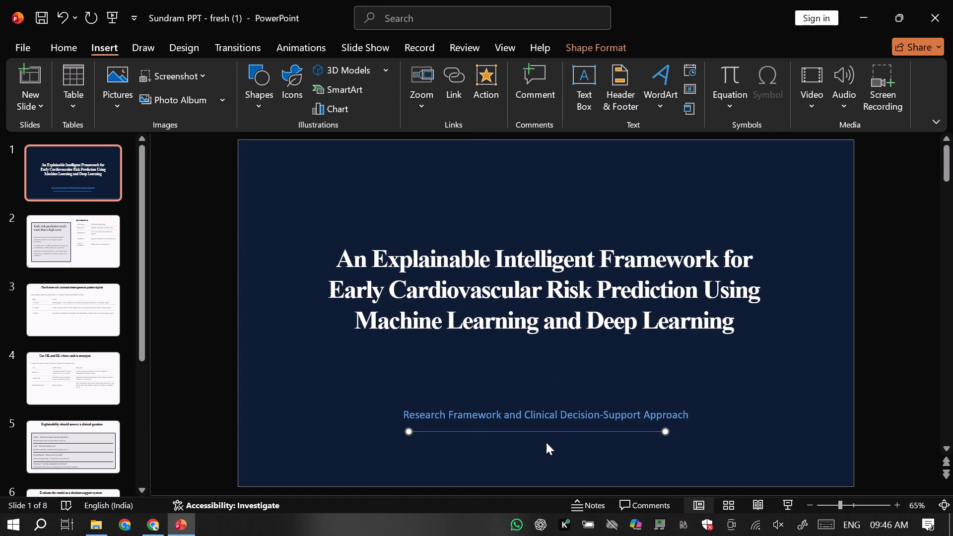
# Open the custom line colour settings for the accent line below the Slide 1 subtitle.
pyautogui.click(553, 429)
pyautogui.rightClick(553, 429)
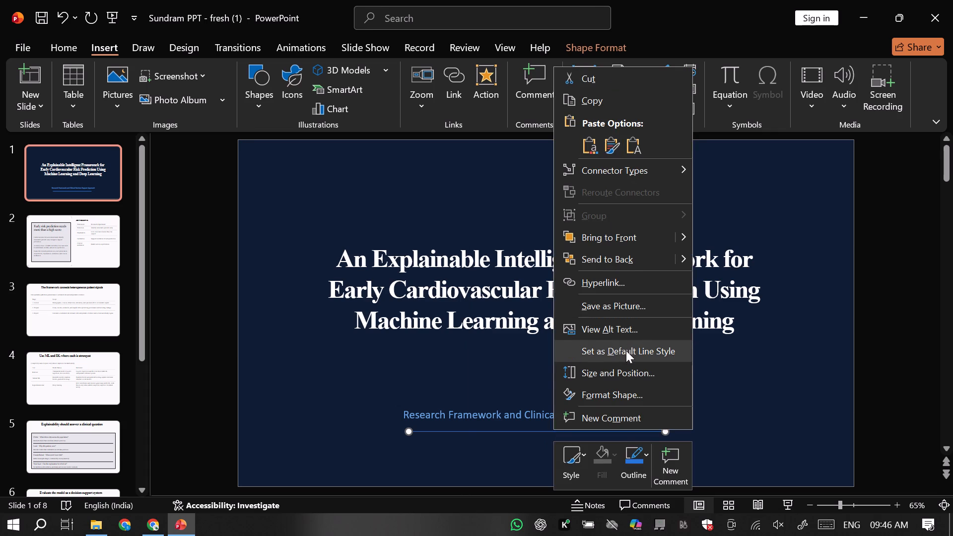
pyautogui.click(634, 396)
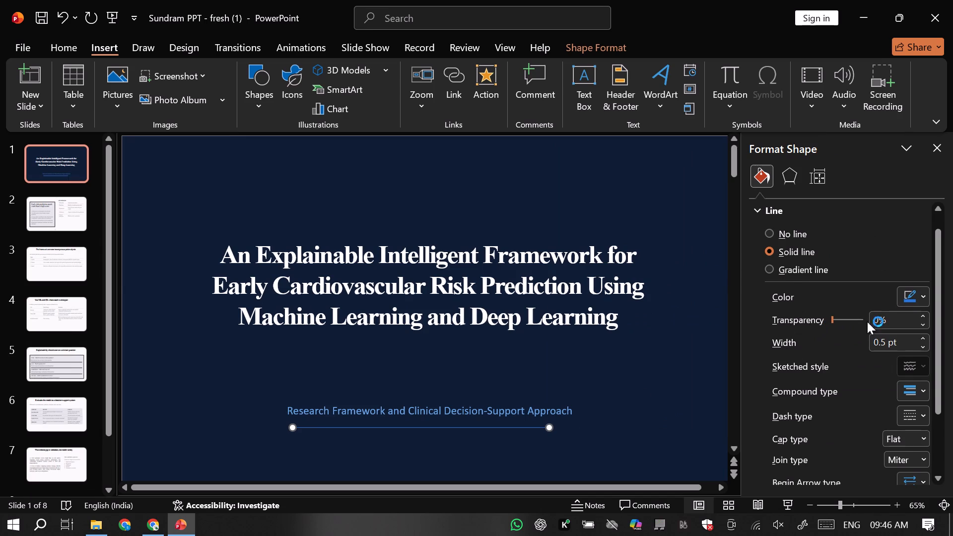
pyautogui.click(918, 294)
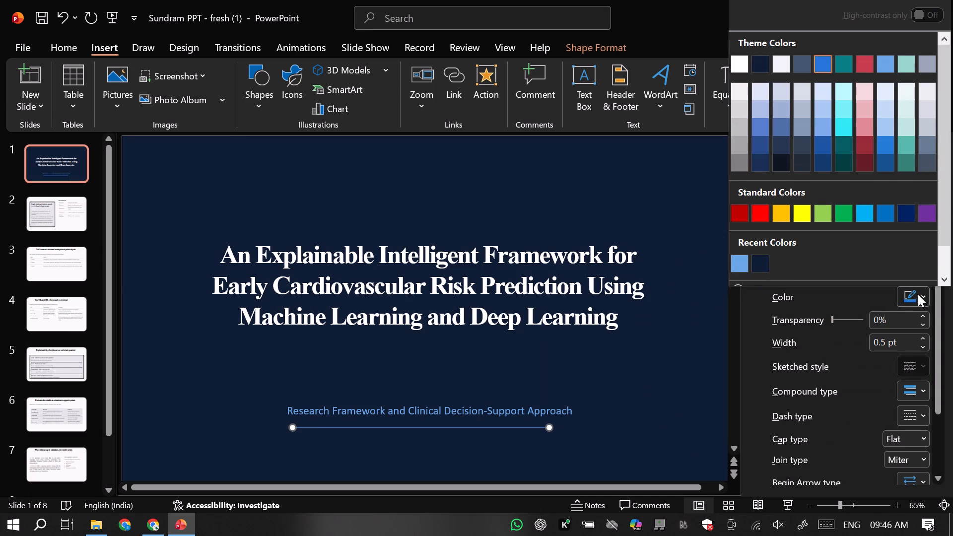
pyautogui.scroll(-2, 839, 190)
pyautogui.click(774, 264)
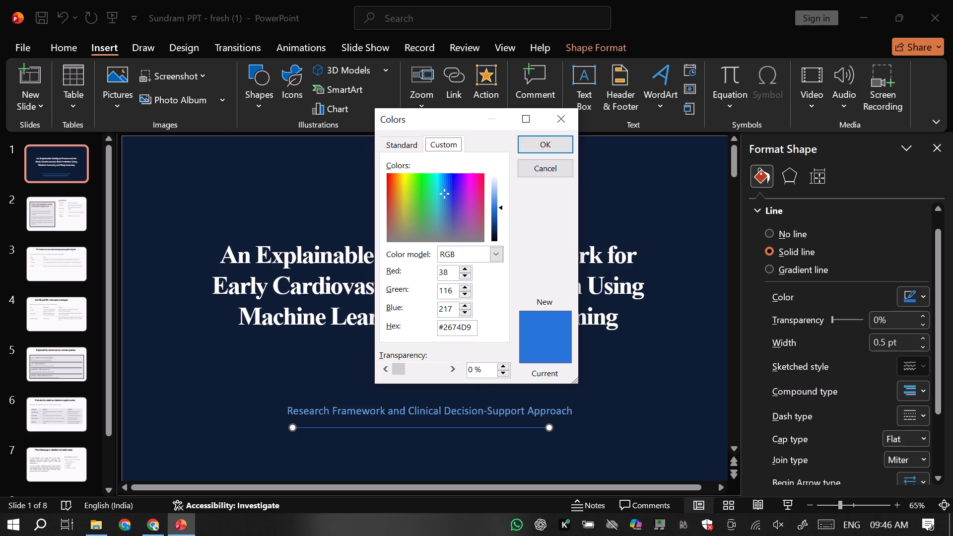
pyautogui.click(485, 369)
pyautogui.press('BackSpace')
pyautogui.press('BackSpace')
pyautogui.press('BackSpace')
pyautogui.click(155, 529)
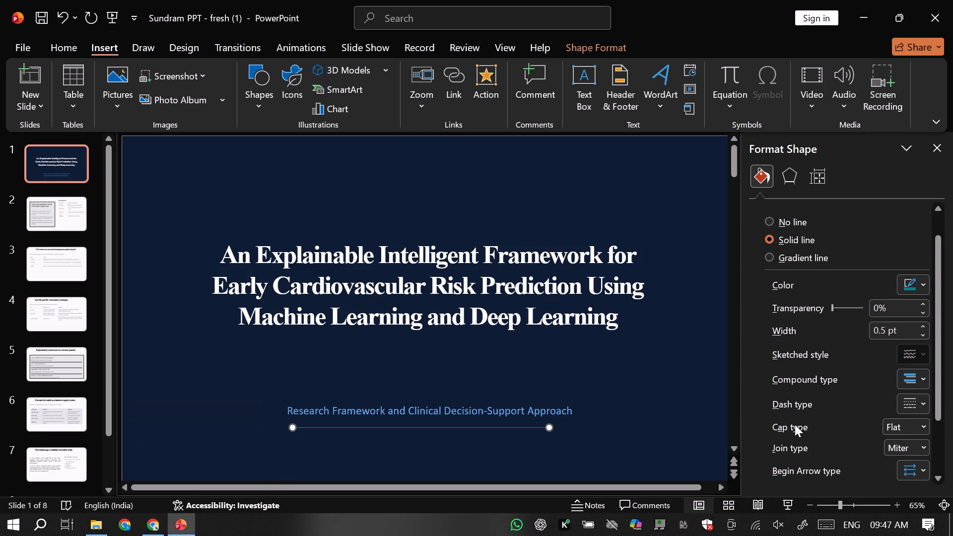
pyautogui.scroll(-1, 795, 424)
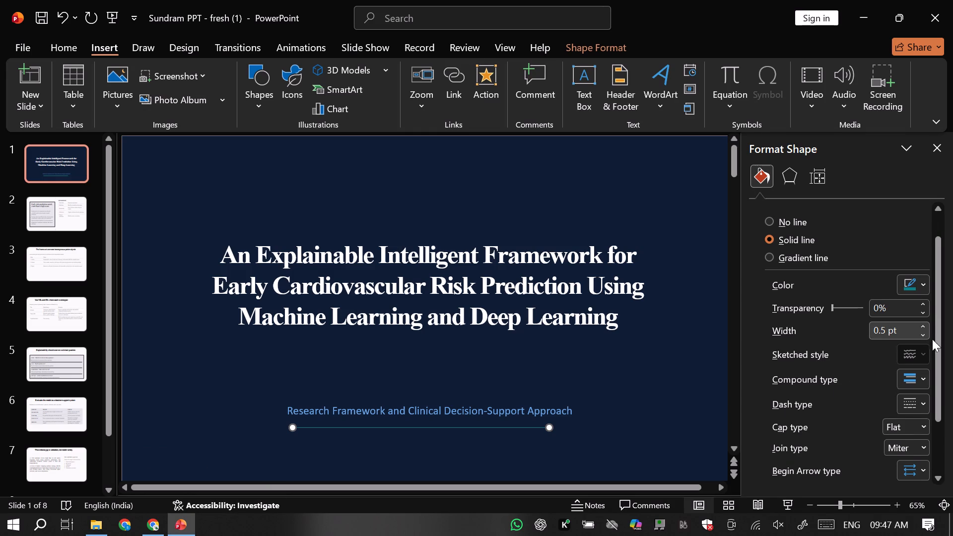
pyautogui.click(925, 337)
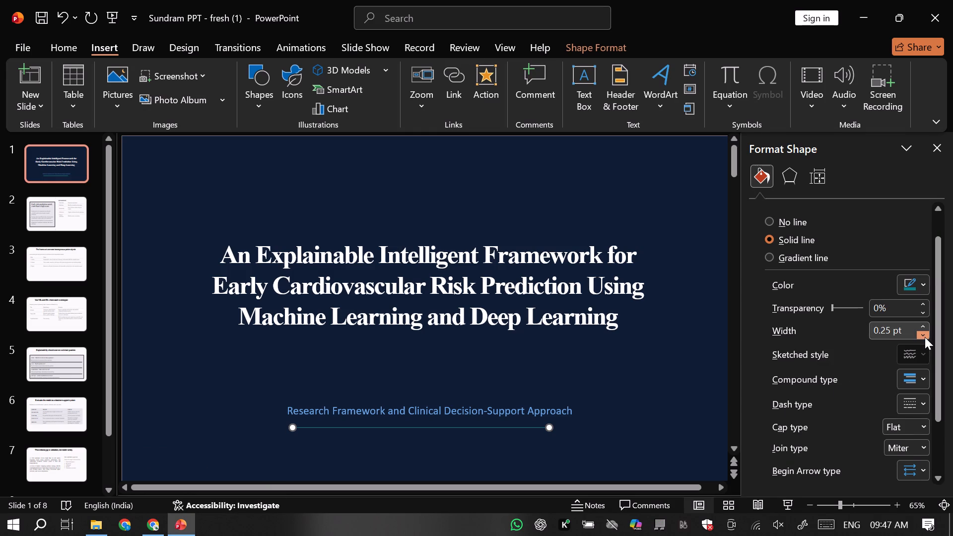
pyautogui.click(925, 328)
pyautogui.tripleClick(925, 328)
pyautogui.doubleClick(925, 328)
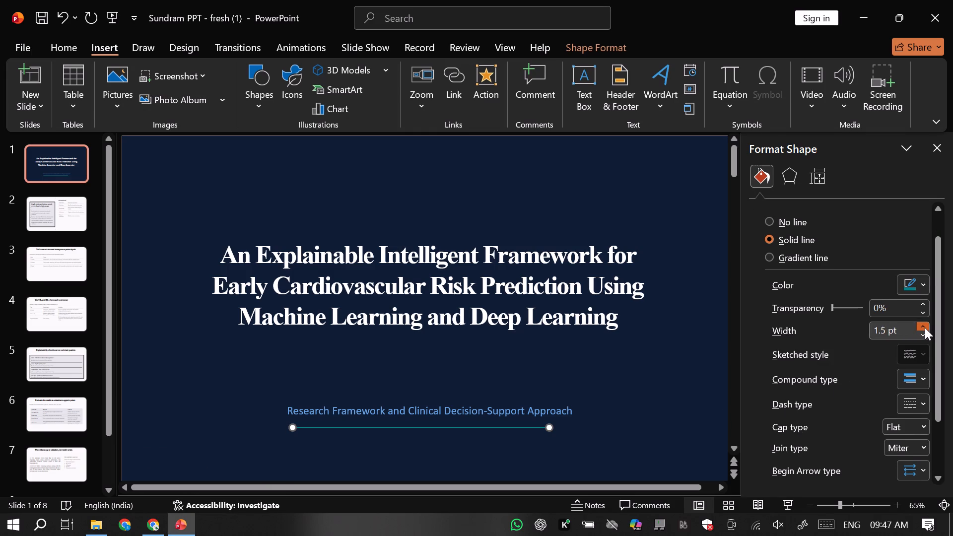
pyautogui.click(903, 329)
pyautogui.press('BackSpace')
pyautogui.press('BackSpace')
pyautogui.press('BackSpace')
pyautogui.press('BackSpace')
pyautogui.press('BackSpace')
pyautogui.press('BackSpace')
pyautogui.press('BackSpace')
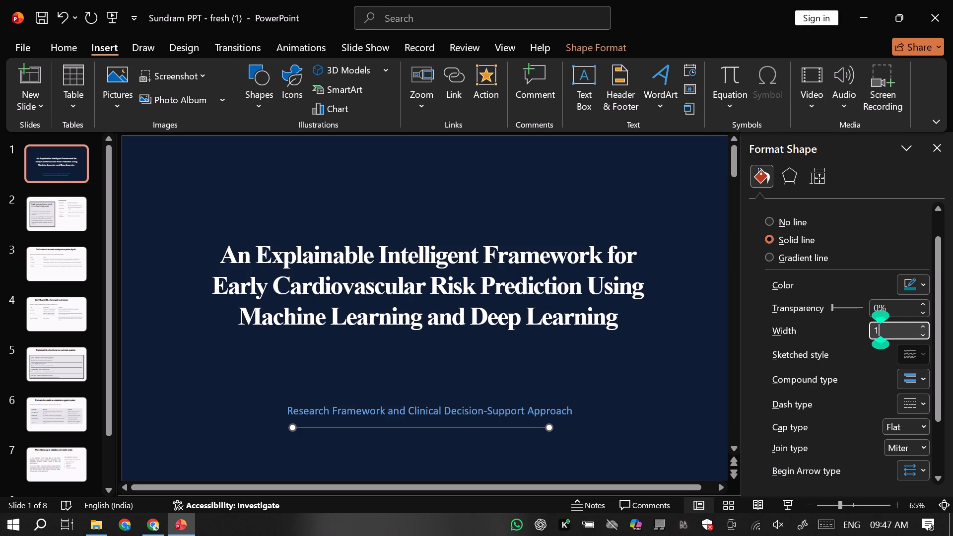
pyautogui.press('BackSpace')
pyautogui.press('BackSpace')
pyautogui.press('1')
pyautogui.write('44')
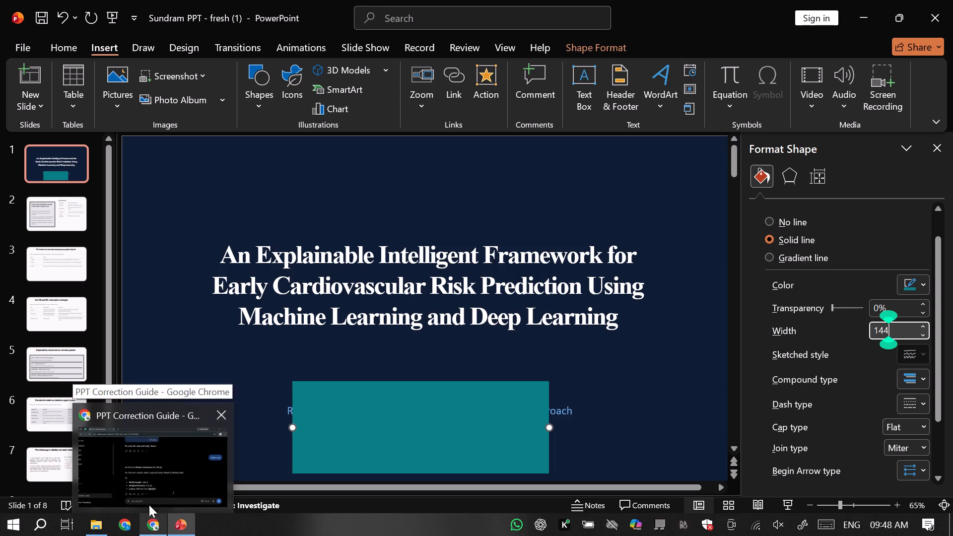
# Recheck ChatGPT's line specification in Chrome, return to PowerPoint and set the accent line's width to 2.25 pt.
pyautogui.click(148, 489)
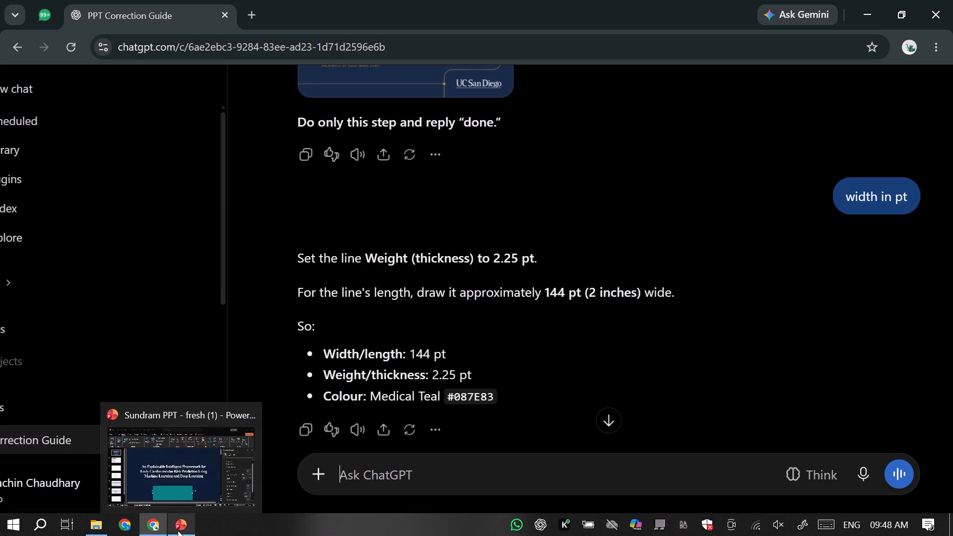
pyautogui.click(171, 487)
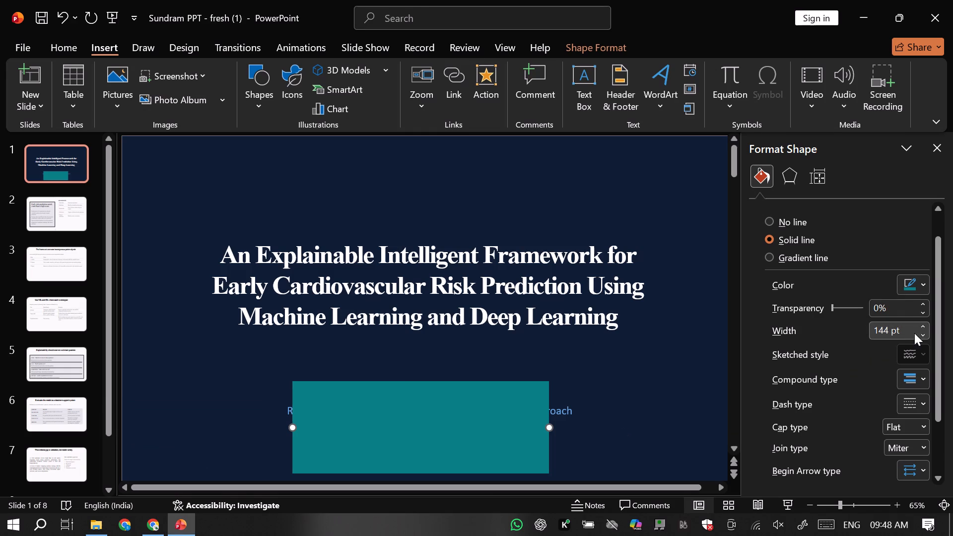
pyautogui.click(901, 330)
pyautogui.press('BackSpace')
pyautogui.press('BackSpace')
pyautogui.press('BackSpace')
pyautogui.press('BackSpace')
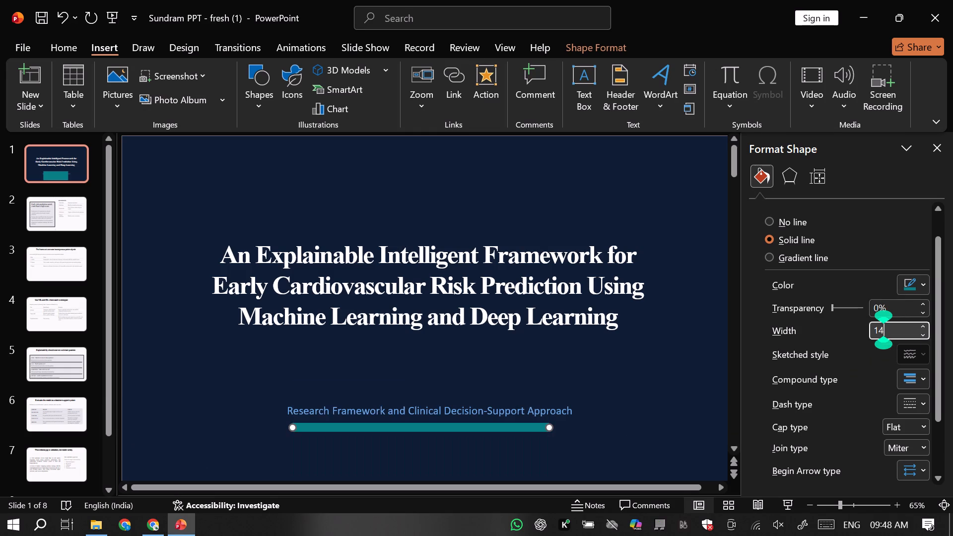
pyautogui.press('BackSpace')
pyautogui.press('BackSpace')
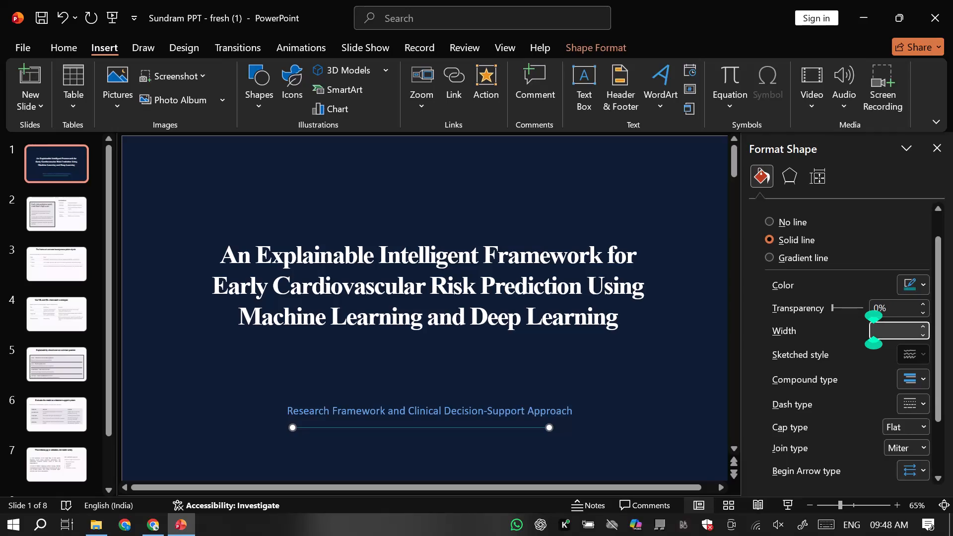
pyautogui.write('2.25')
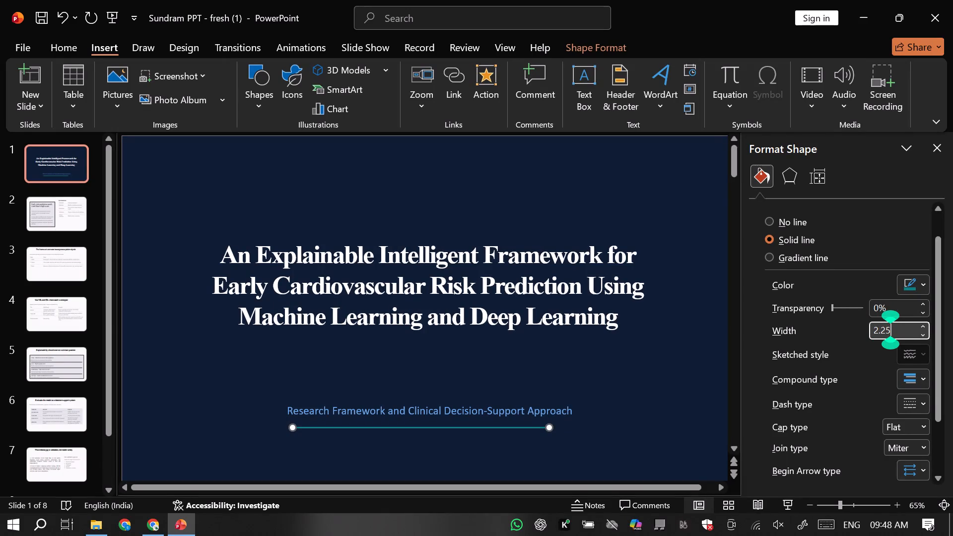
pyautogui.press('Return')
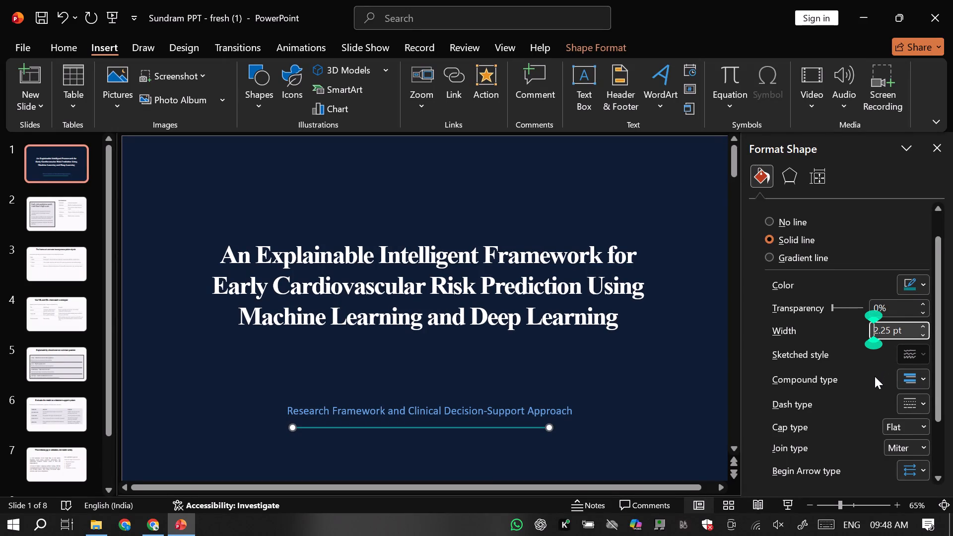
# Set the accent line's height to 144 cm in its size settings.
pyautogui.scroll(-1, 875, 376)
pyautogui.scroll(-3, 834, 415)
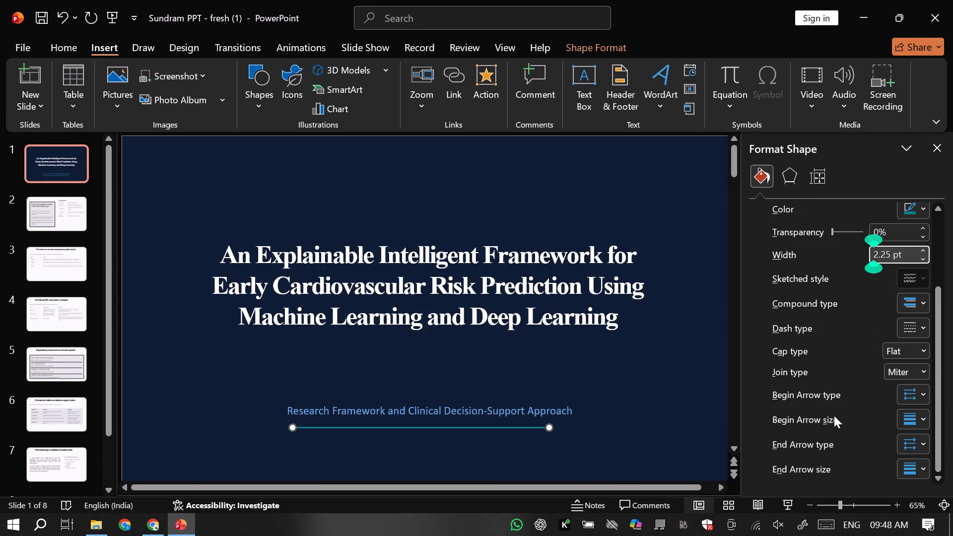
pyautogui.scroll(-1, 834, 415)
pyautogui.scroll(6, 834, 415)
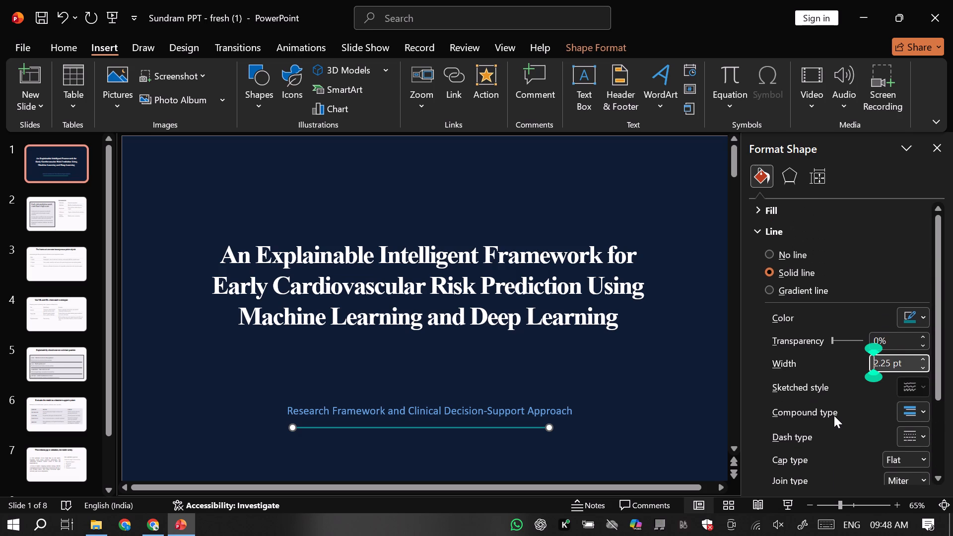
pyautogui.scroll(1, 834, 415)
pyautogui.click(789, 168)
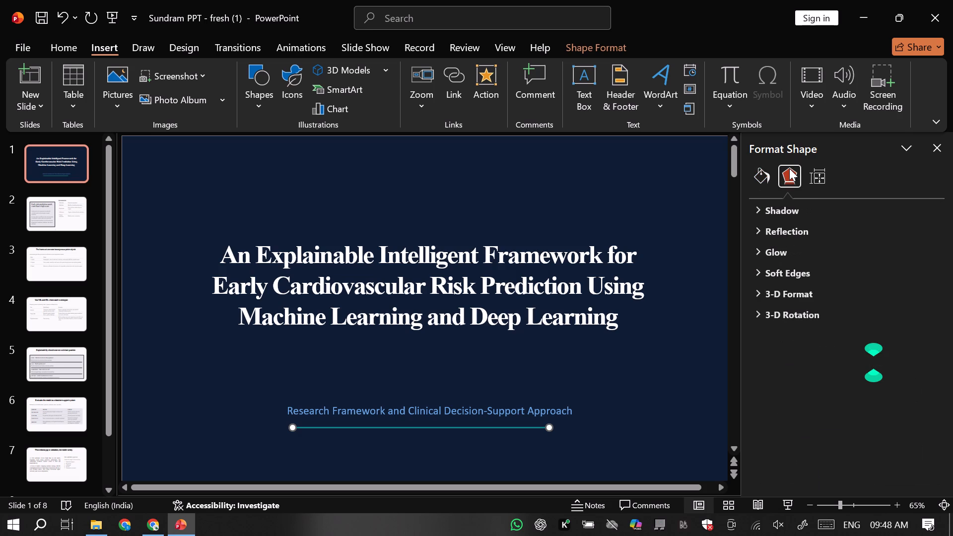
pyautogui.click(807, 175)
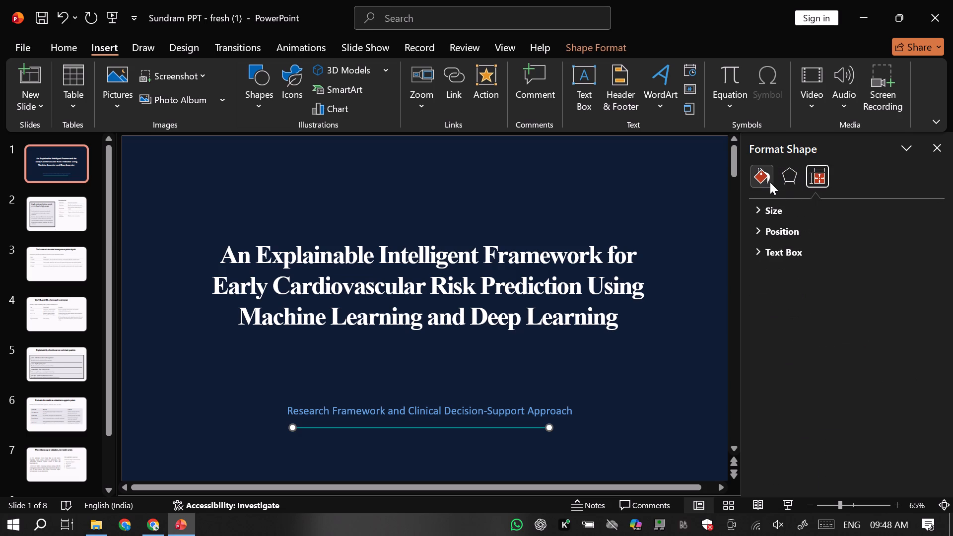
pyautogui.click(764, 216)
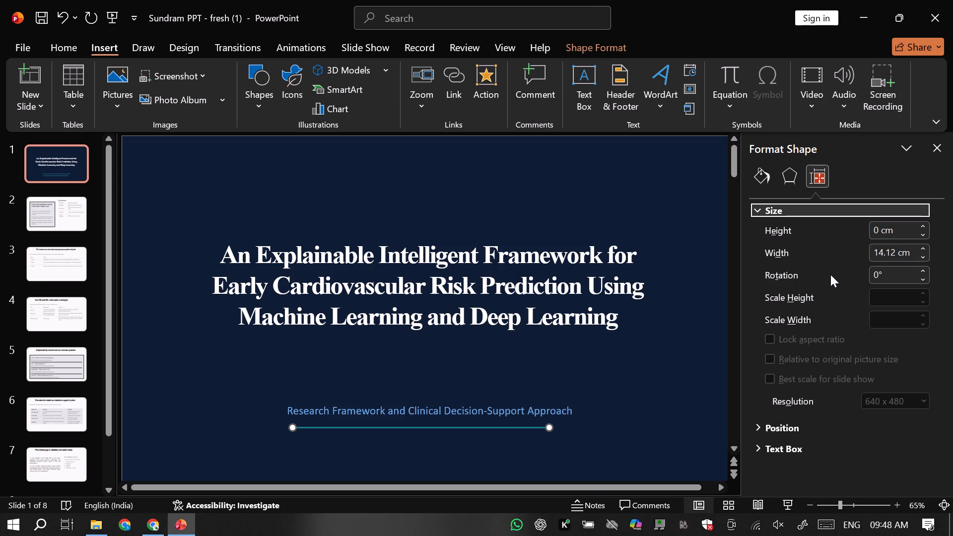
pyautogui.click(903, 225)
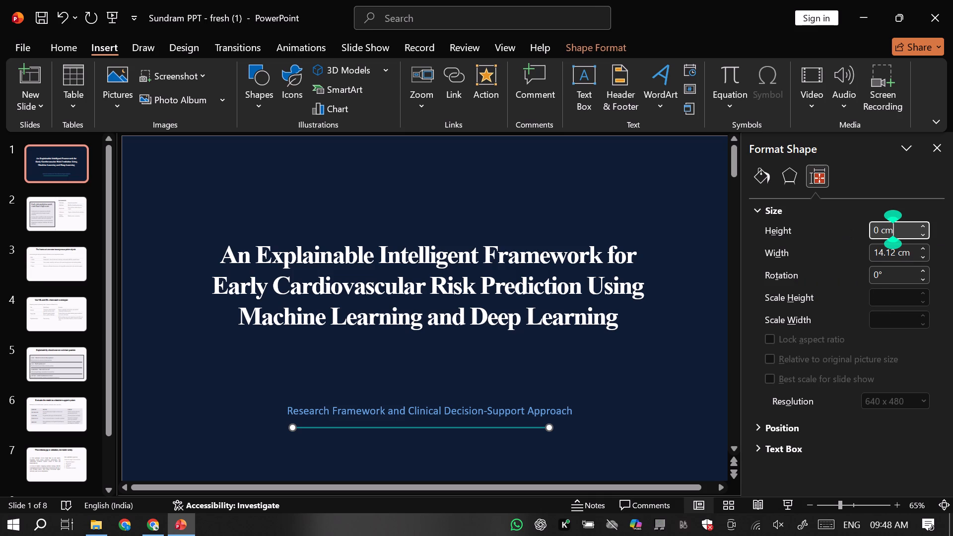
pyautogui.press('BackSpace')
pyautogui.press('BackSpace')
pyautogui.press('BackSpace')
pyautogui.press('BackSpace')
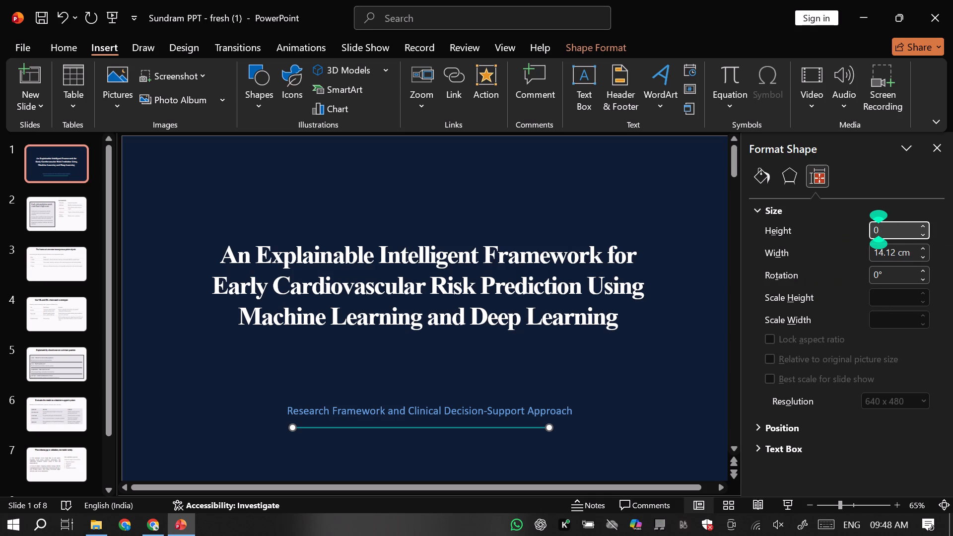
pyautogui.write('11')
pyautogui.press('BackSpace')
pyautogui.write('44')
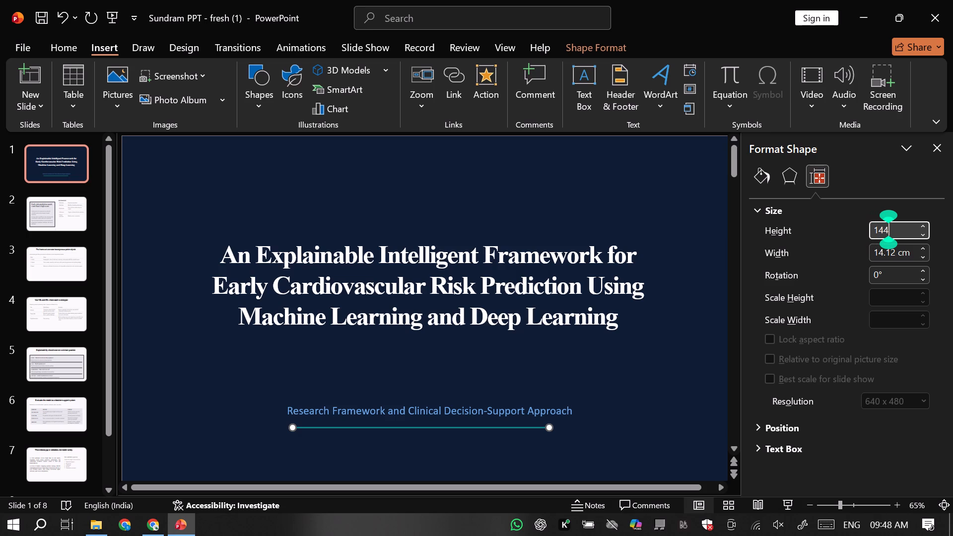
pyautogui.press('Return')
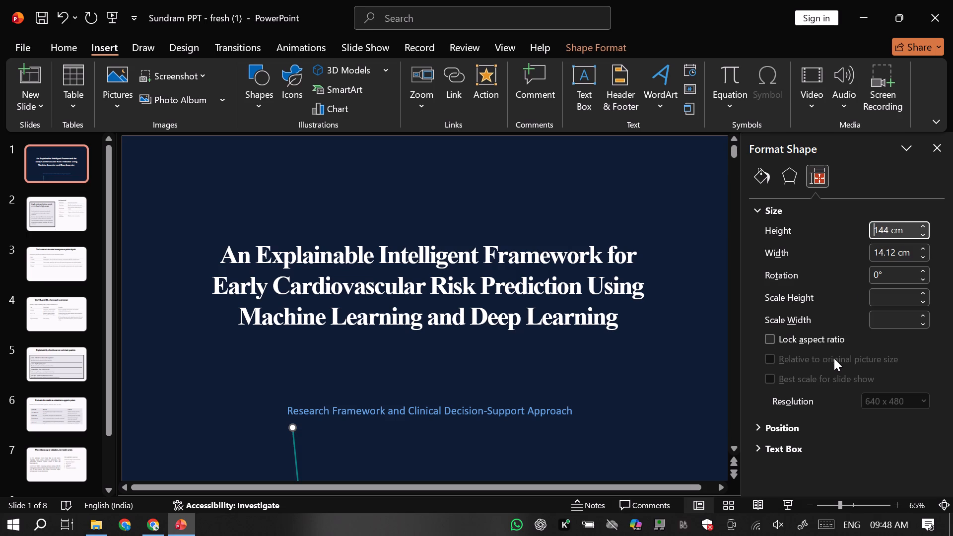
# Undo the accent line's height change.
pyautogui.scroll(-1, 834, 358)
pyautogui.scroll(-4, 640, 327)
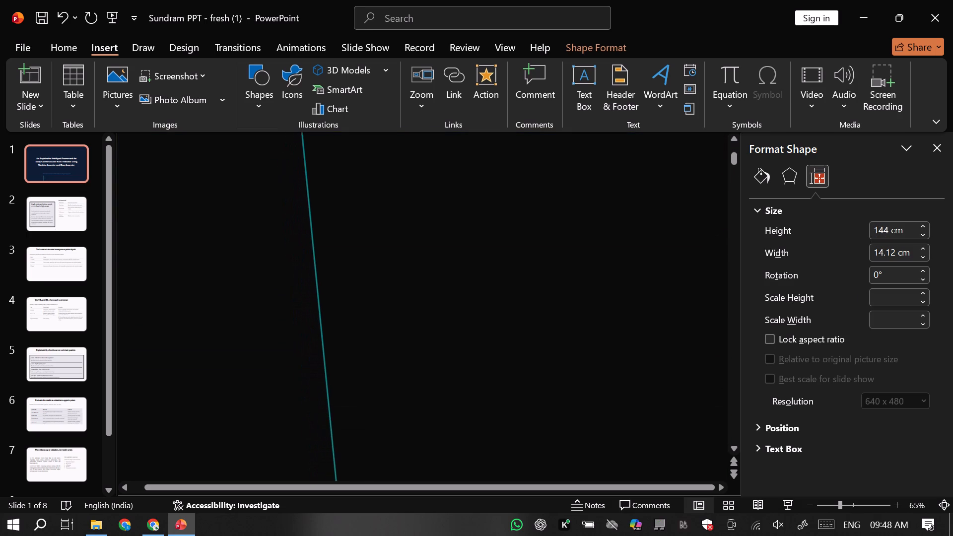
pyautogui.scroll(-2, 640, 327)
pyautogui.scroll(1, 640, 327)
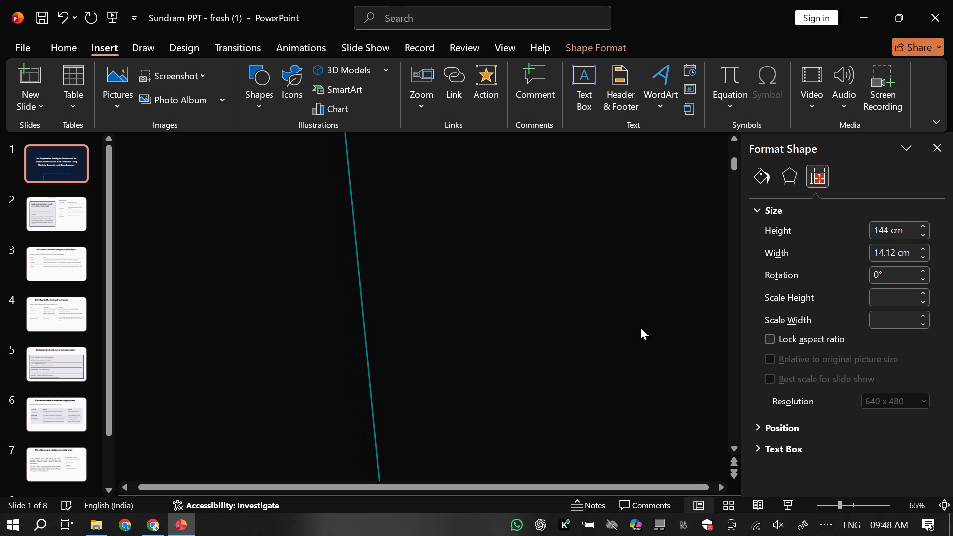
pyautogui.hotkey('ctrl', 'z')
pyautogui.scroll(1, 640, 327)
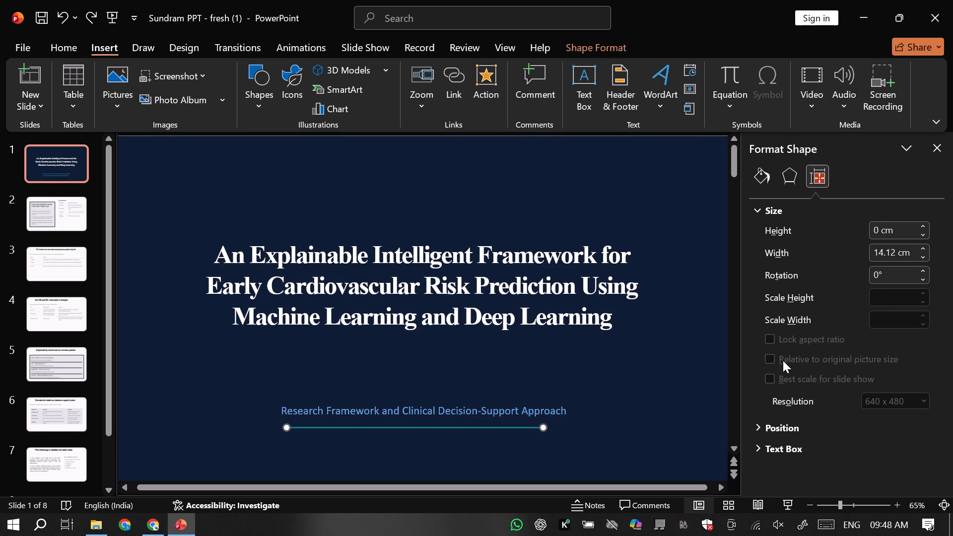
# Examine the accent line's size and position settings.
pyautogui.scroll(-1, 783, 360)
pyautogui.click(774, 424)
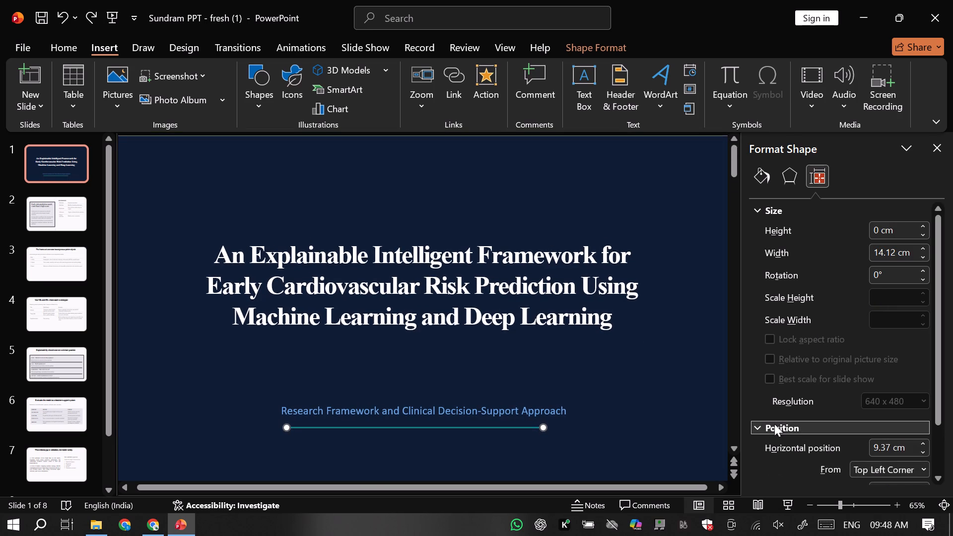
pyautogui.scroll(-3, 778, 428)
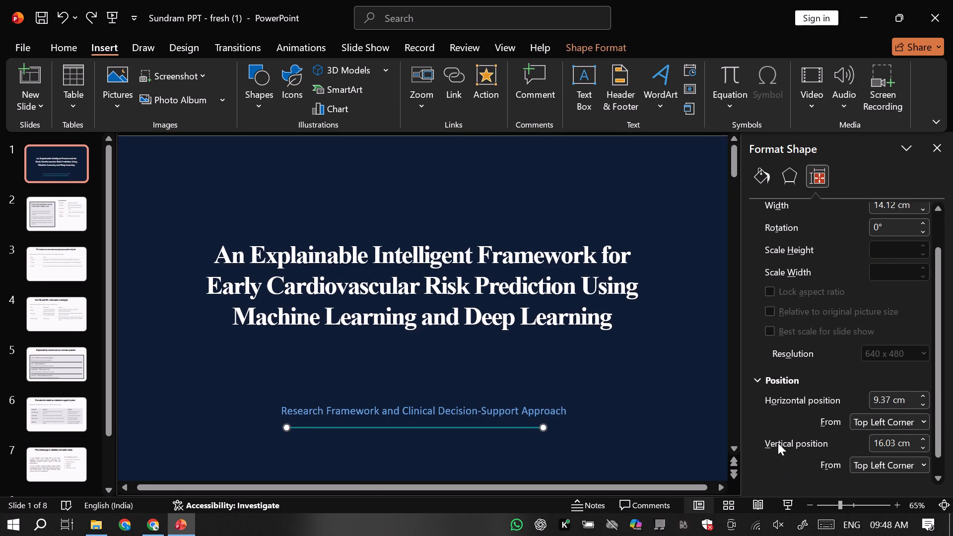
pyautogui.scroll(-2, 803, 425)
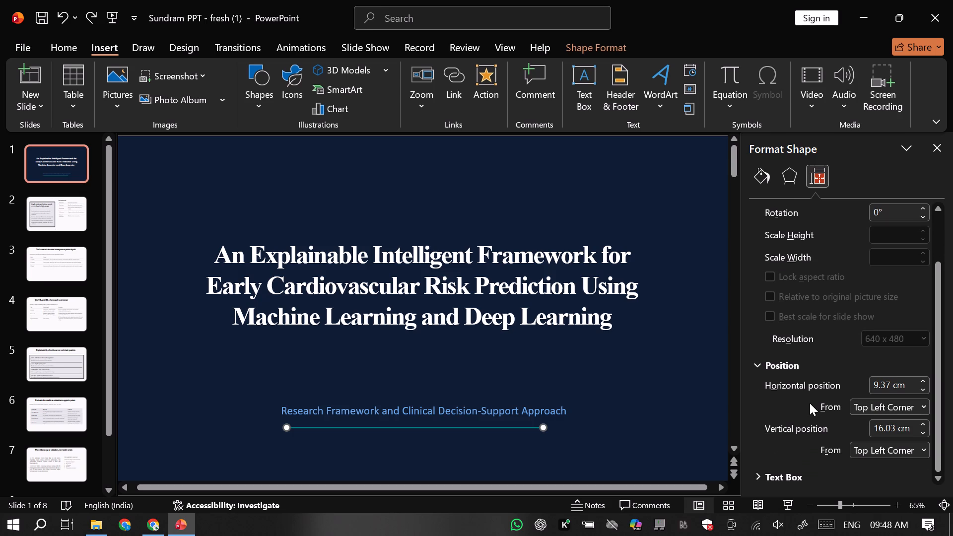
pyautogui.scroll(-1, 810, 403)
# Move the teal accent line up close beneath the subtitle and centre it horizontally on Slide 1.
pyautogui.click(670, 403)
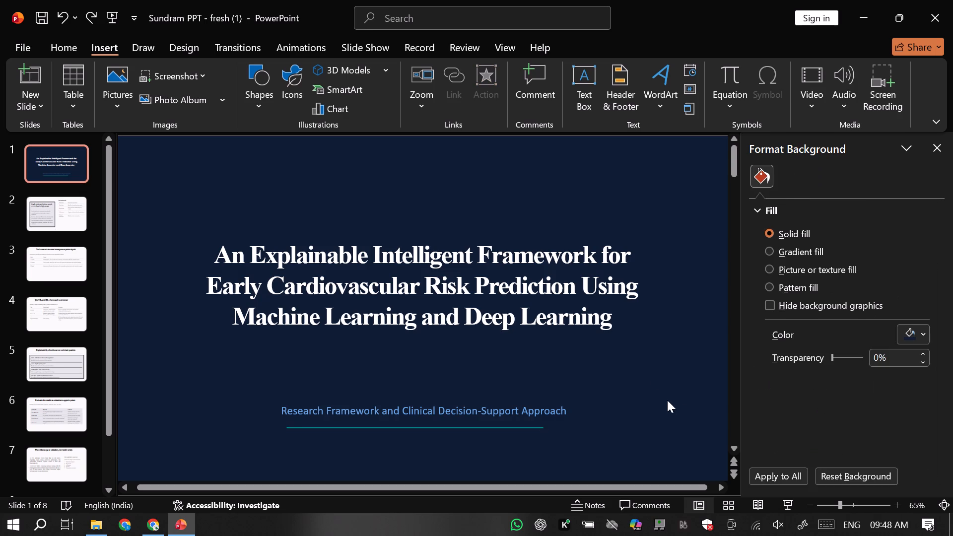
pyautogui.hscroll(-1, 648, 358)
pyautogui.scroll(1, 648, 358)
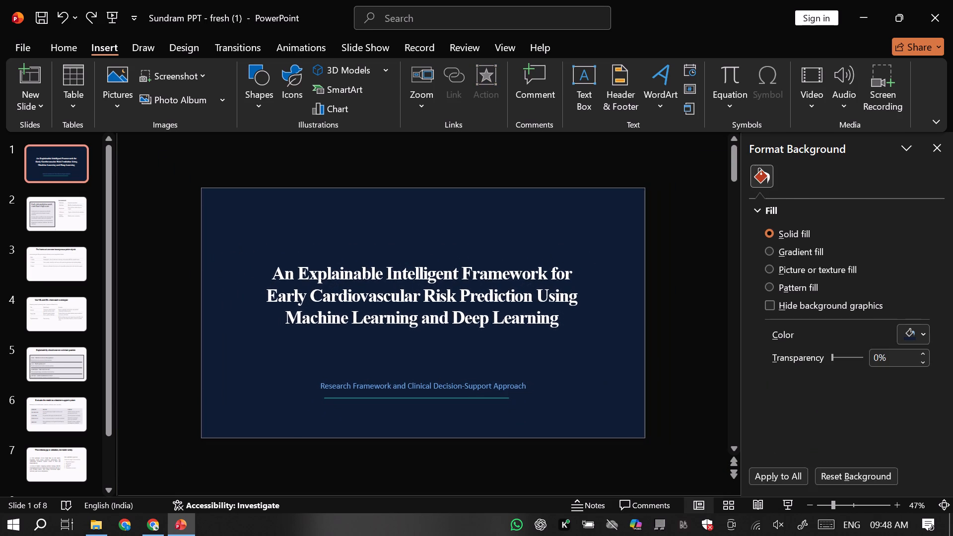
pyautogui.moveTo(436, 396); pyautogui.dragTo(448, 396)
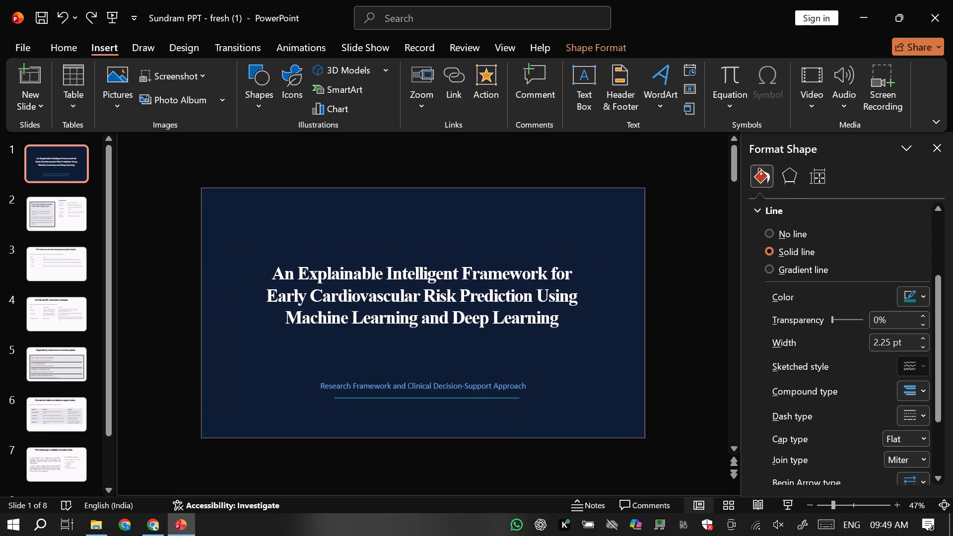
pyautogui.moveTo(448, 396); pyautogui.dragTo(438, 395)
pyautogui.moveTo(438, 395); pyautogui.dragTo(443, 392)
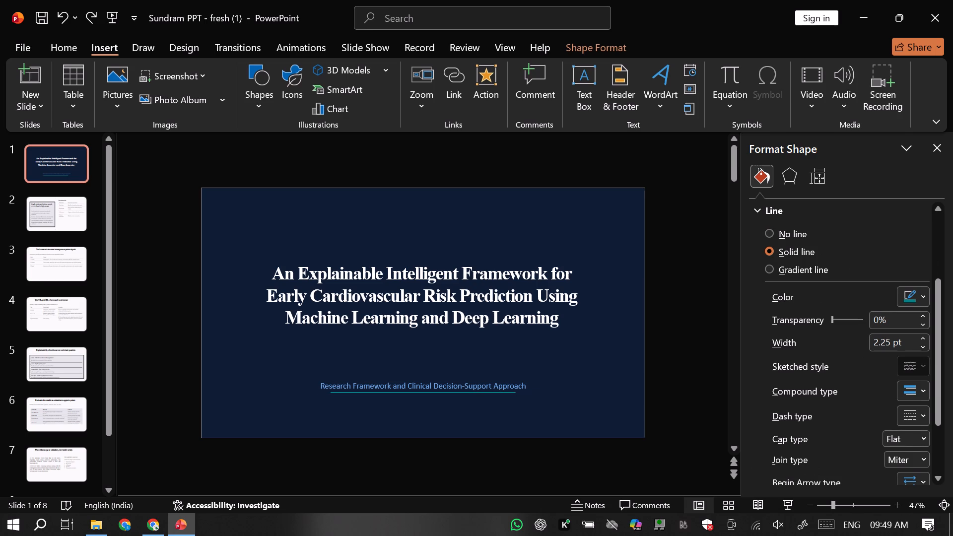
# Deselect the accent line and close the formatting pane beside Slide 1.
pyautogui.moveTo(443, 392); pyautogui.dragTo(443, 390)
pyautogui.click(438, 420)
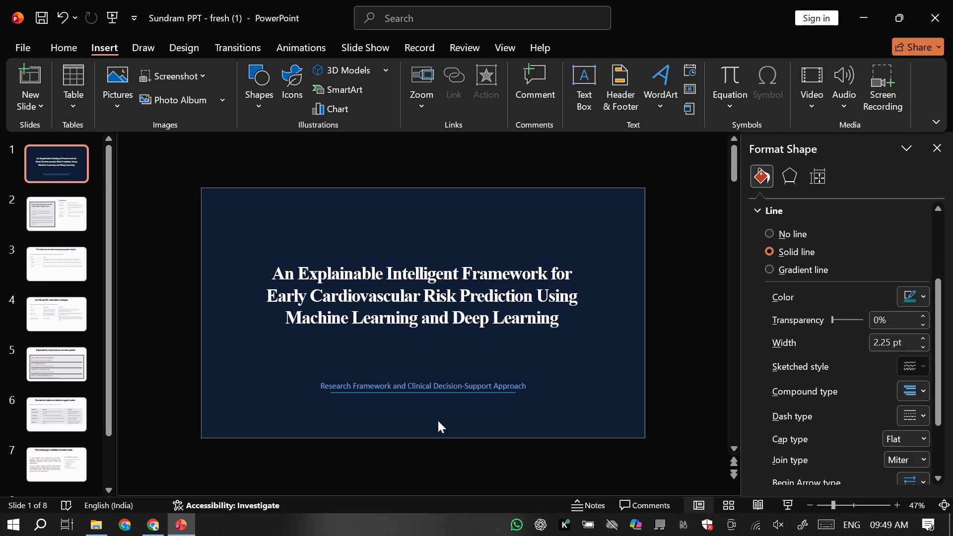
pyautogui.scroll(1, 531, 424)
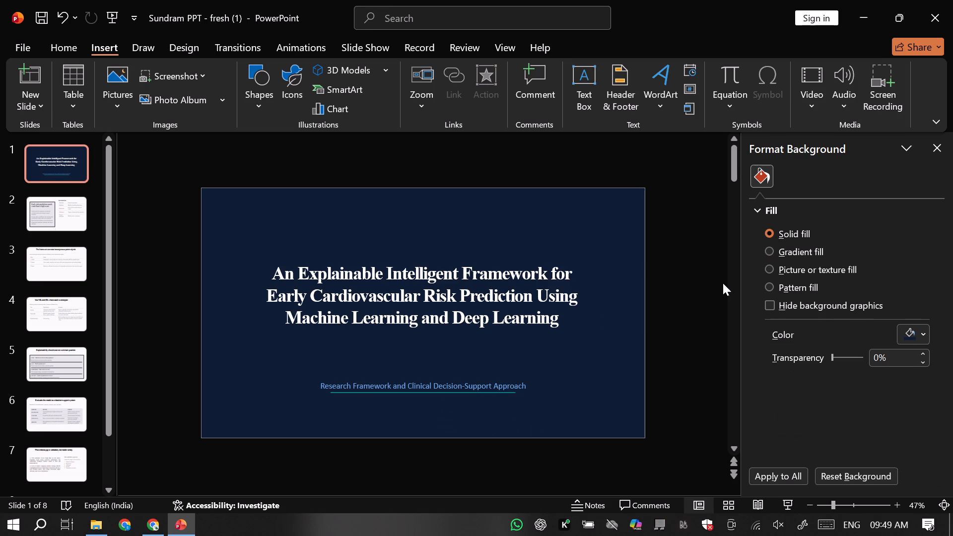
pyautogui.click(938, 152)
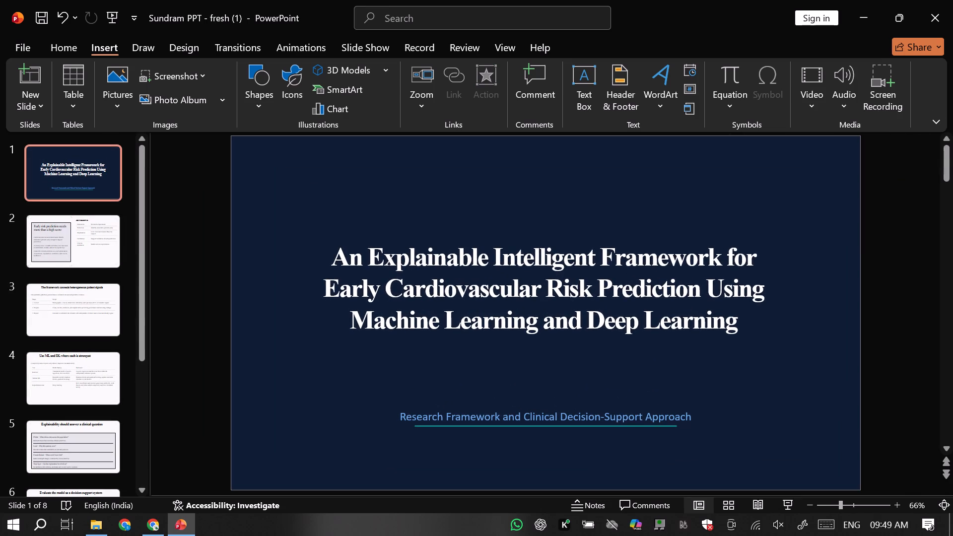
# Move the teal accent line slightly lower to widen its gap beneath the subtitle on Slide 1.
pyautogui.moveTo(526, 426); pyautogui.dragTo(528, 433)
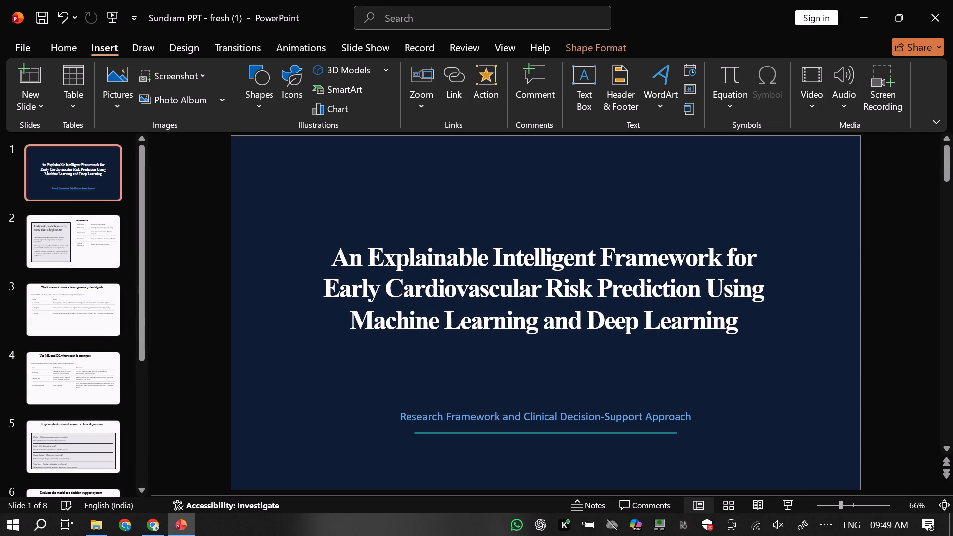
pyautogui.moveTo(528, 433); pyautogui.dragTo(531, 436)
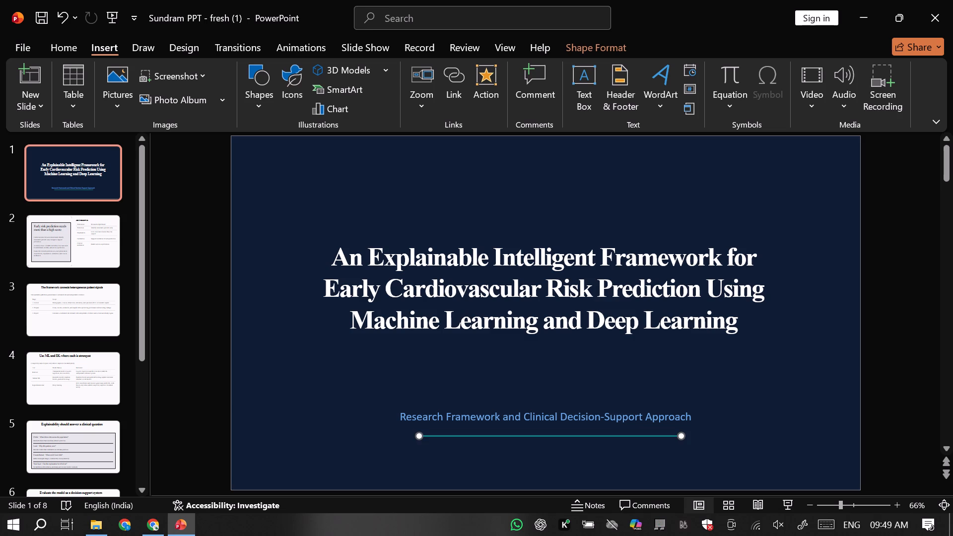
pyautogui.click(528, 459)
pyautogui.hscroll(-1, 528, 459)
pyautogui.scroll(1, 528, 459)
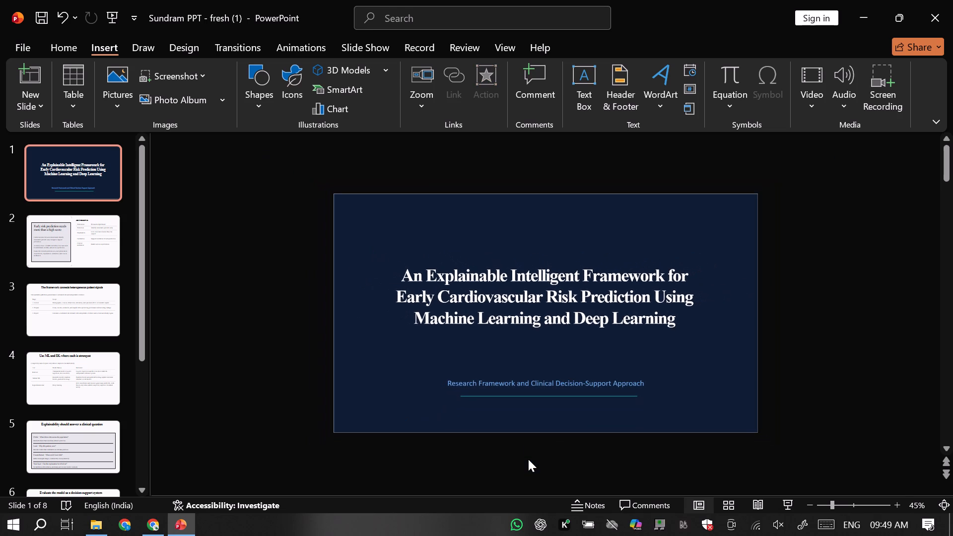
# Bring the teal accent line back up close beneath the subtitle, centred horizontally on Slide 1.
pyautogui.scroll(1, 528, 459)
pyautogui.hscroll(-1, 572, 389)
pyautogui.click(559, 406)
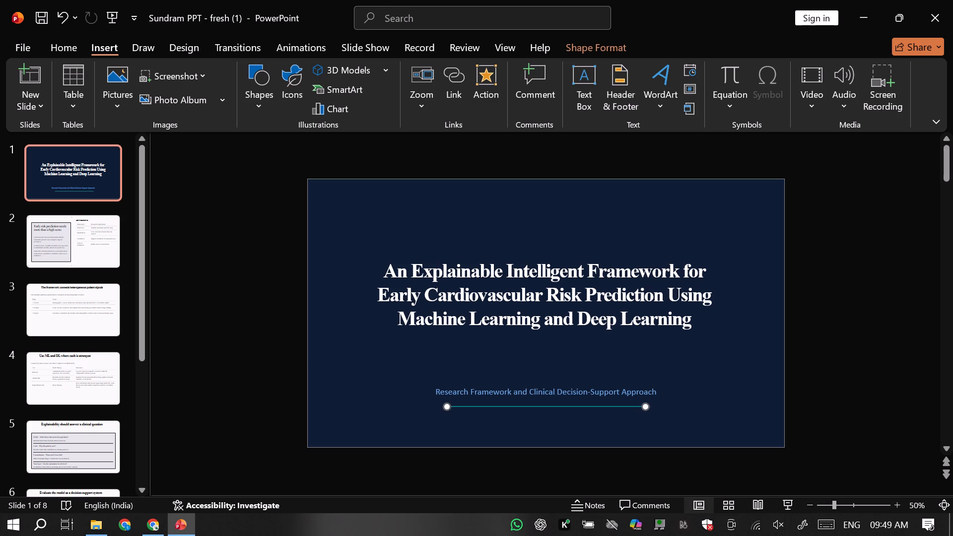
pyautogui.click(556, 406)
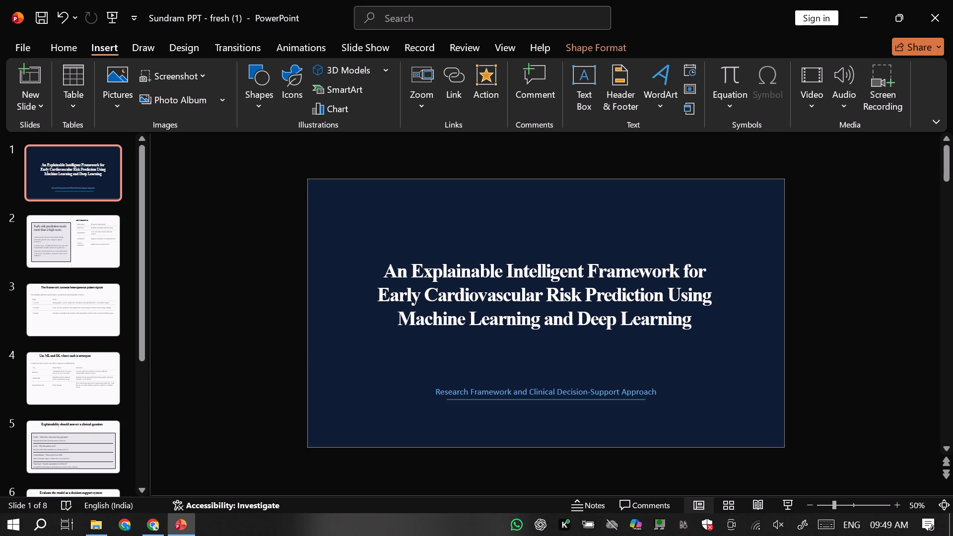
pyautogui.click(536, 433)
pyautogui.scroll(1, 536, 433)
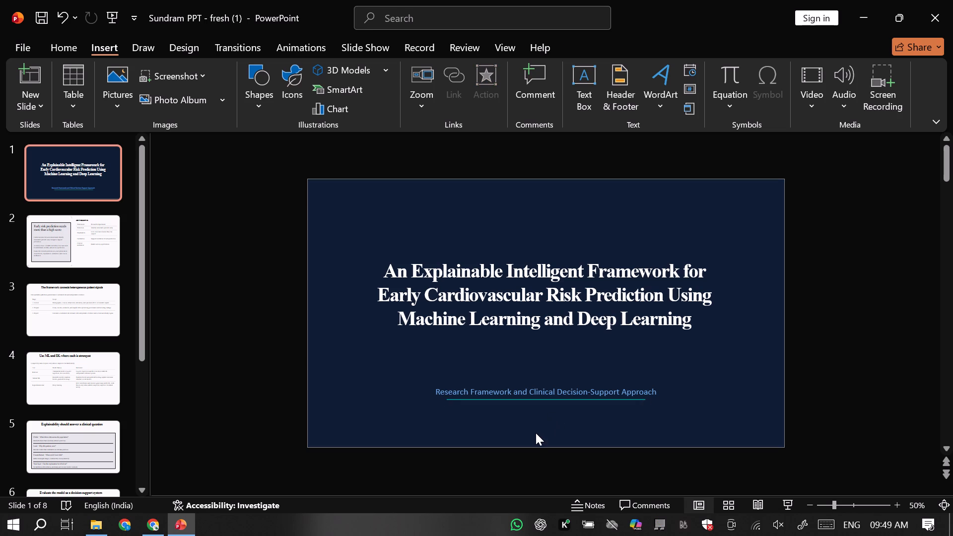
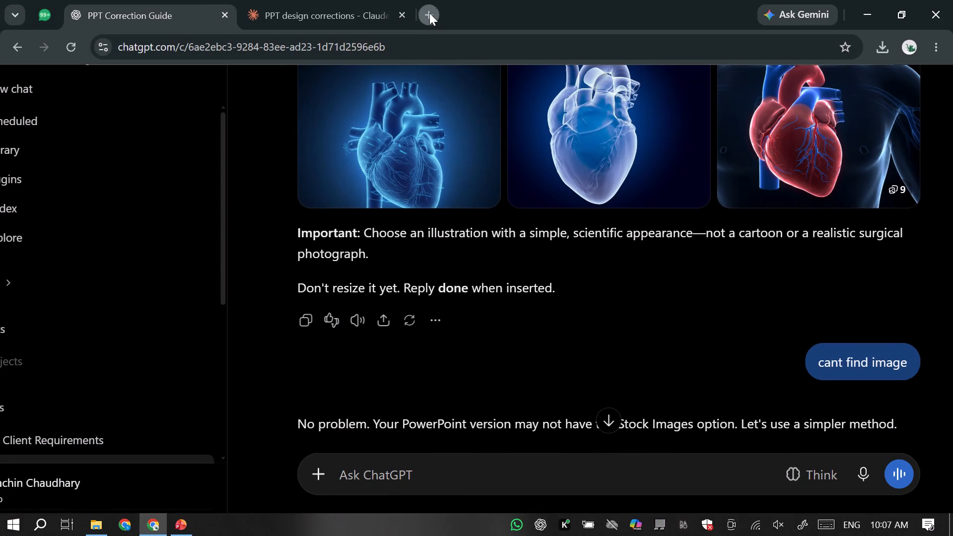
pyautogui.click(316, 50)
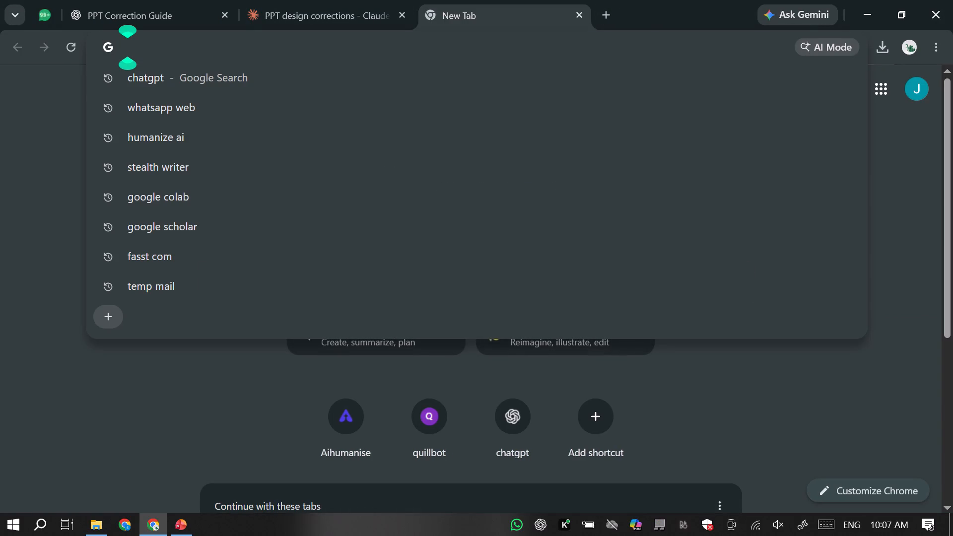
pyautogui.write('pptx to')
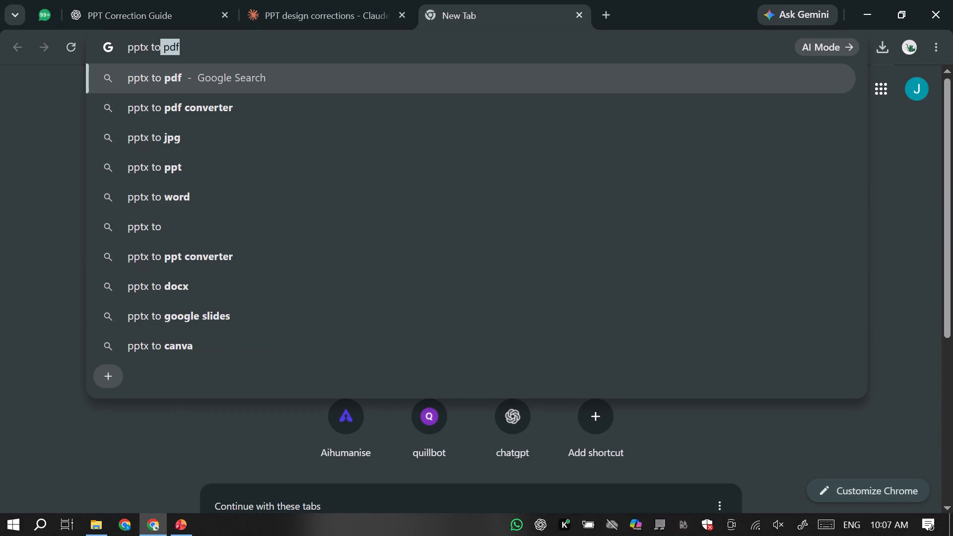
pyautogui.press('space')
pyautogui.write('pp')
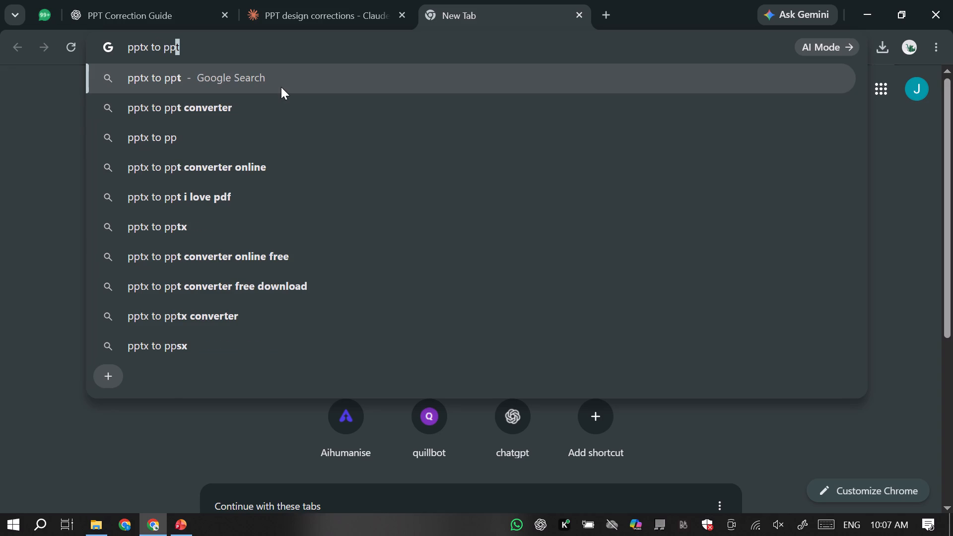
pyautogui.click(230, 100)
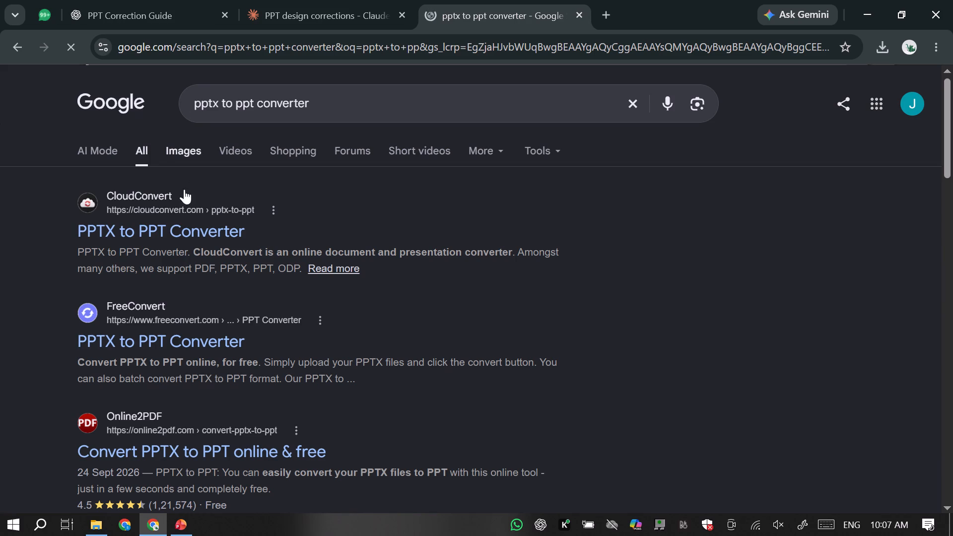
pyautogui.click(151, 231)
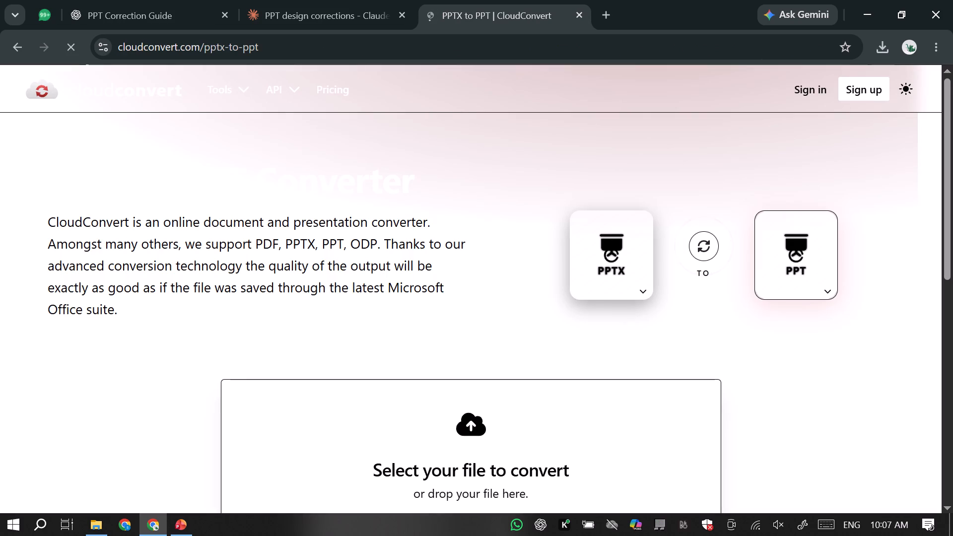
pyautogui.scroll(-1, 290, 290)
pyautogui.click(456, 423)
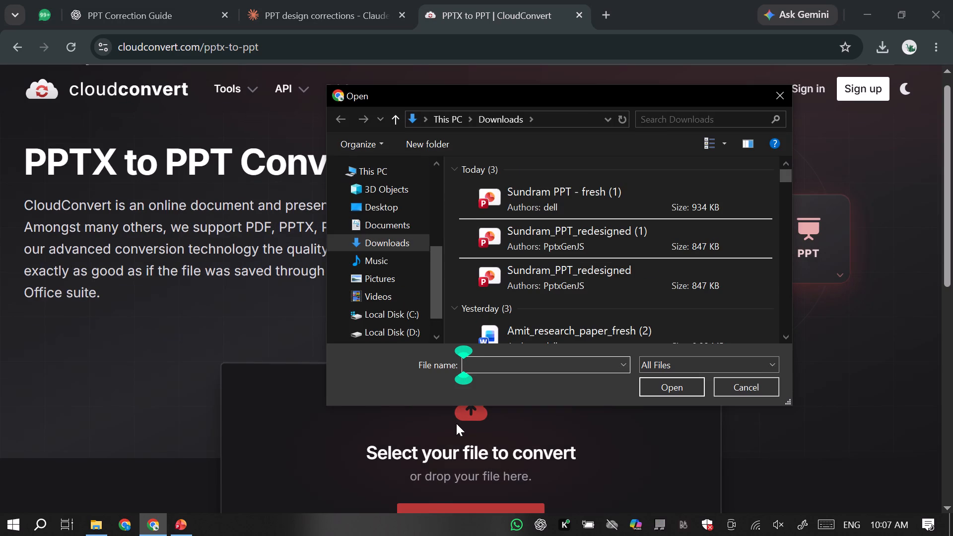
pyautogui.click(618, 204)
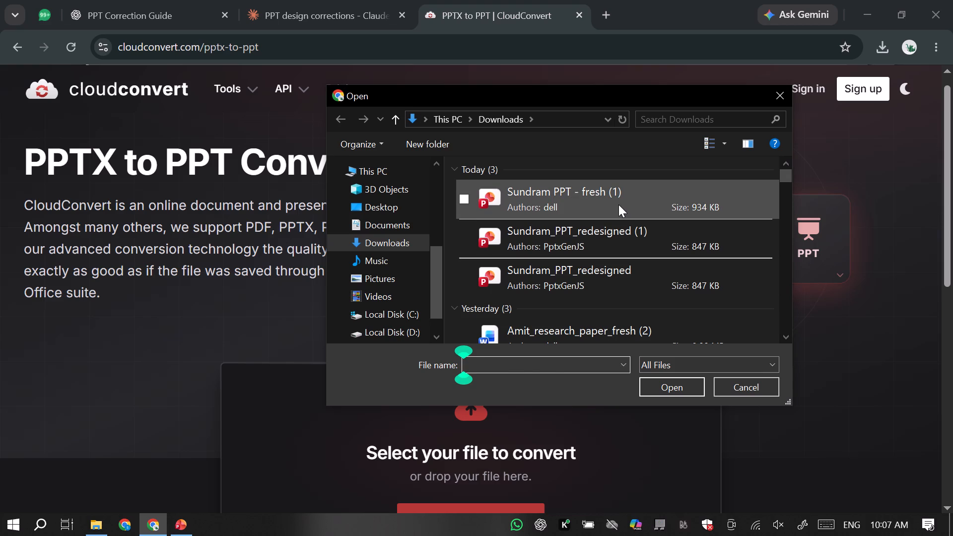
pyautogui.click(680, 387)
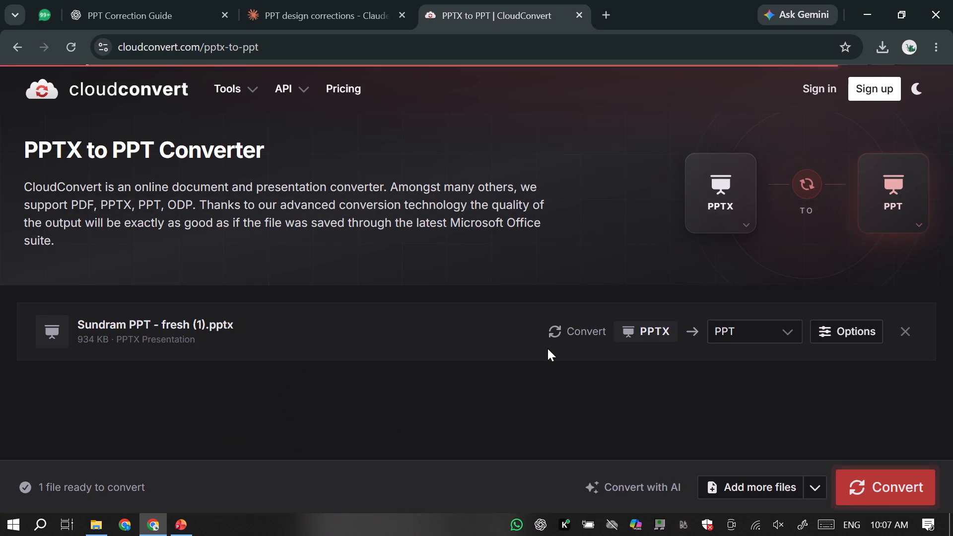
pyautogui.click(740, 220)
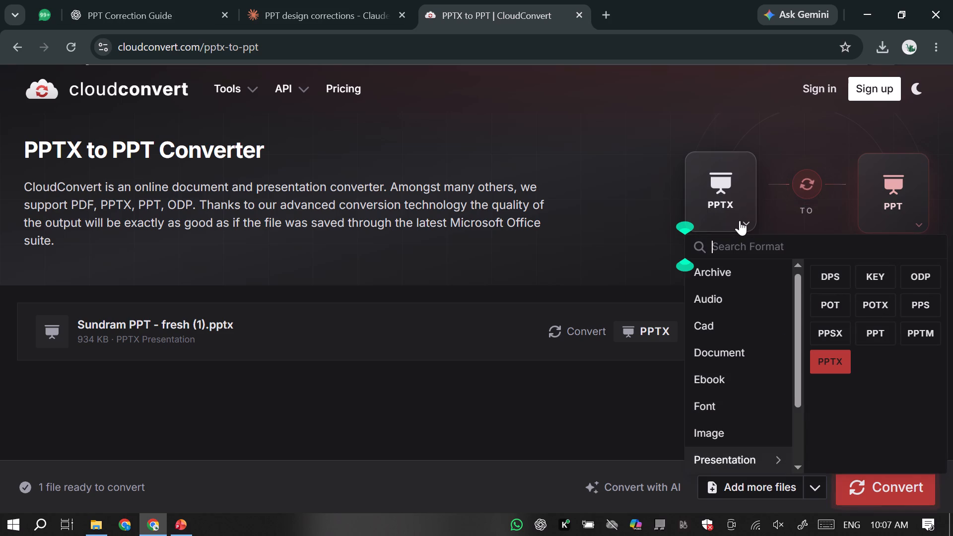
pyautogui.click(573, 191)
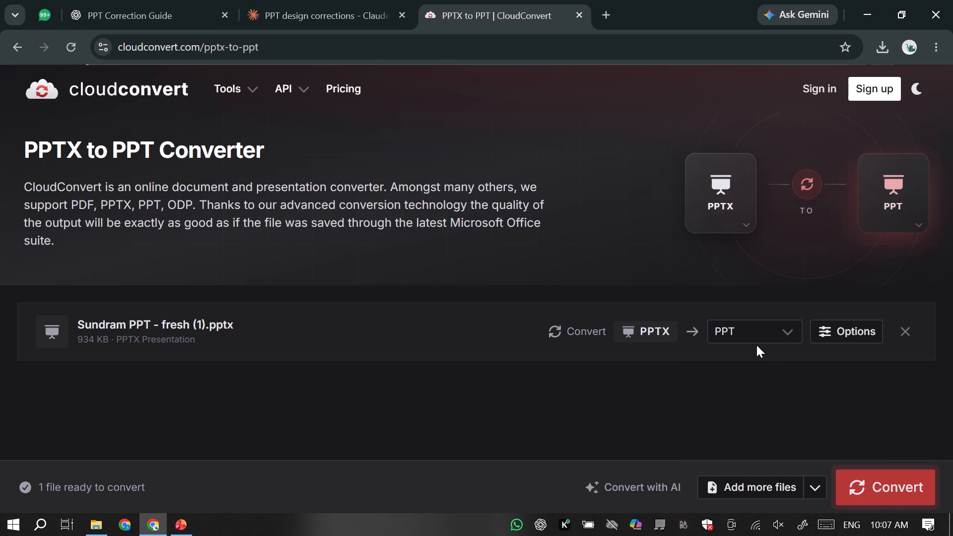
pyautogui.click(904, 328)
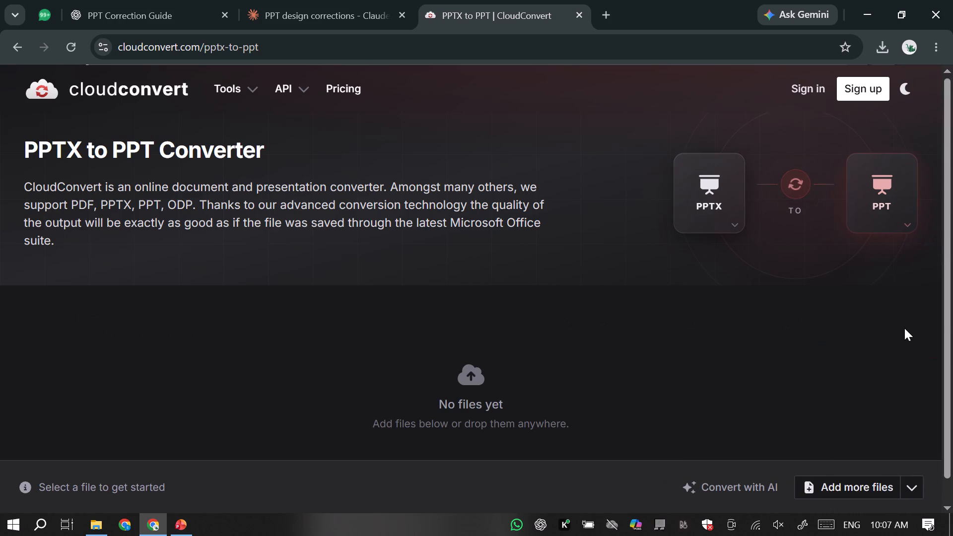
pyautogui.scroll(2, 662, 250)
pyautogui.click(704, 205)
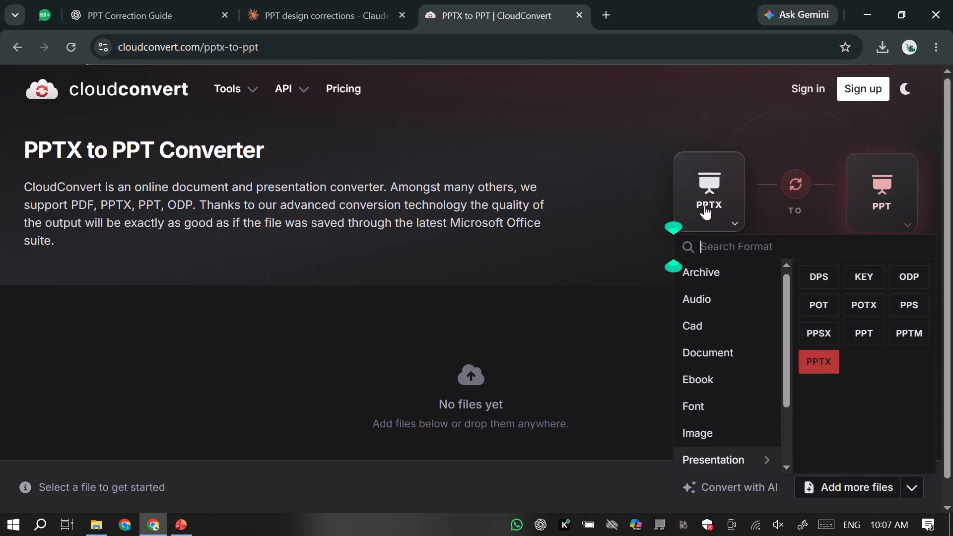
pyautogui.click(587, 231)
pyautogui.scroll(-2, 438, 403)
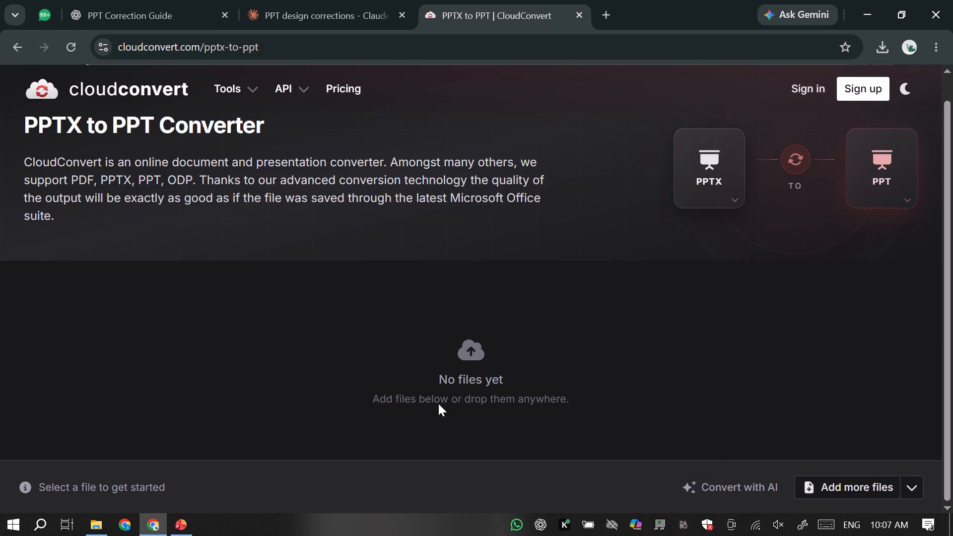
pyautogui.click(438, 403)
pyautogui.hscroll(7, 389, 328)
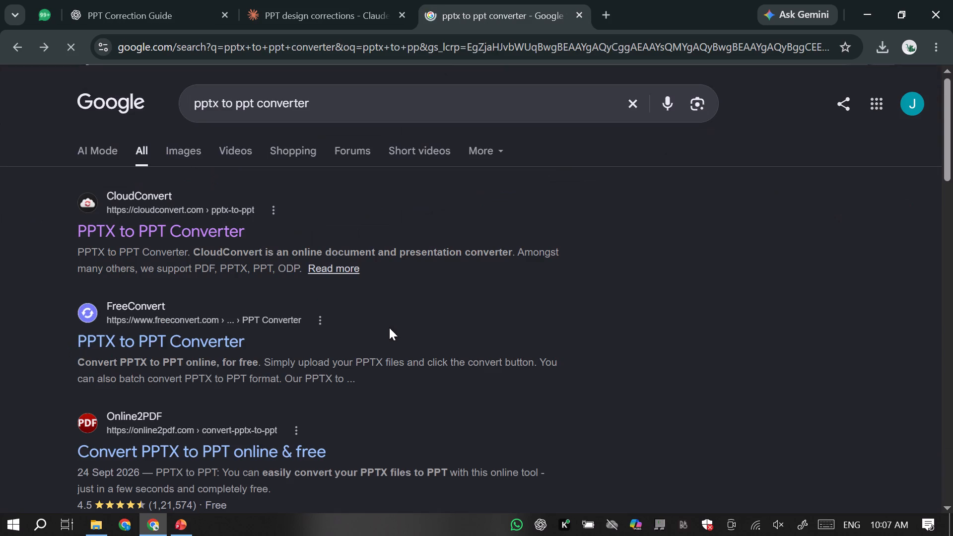
# Reopen CloudConvert's PPTX to PPT Converter, upload "Sundram_PPT_redesigned (1)" from Downloads and convert it to PPT.
pyautogui.click(163, 232)
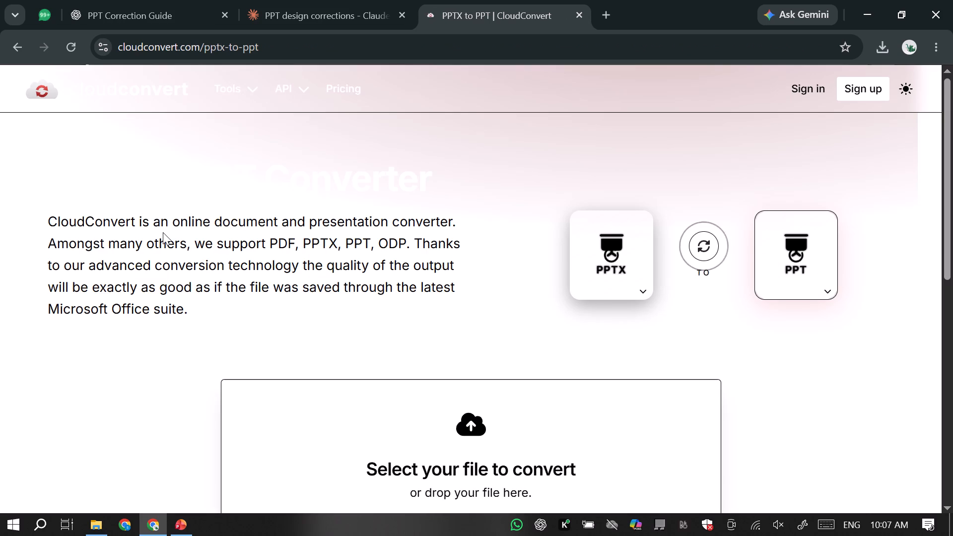
pyautogui.scroll(-1, 482, 389)
pyautogui.click(436, 438)
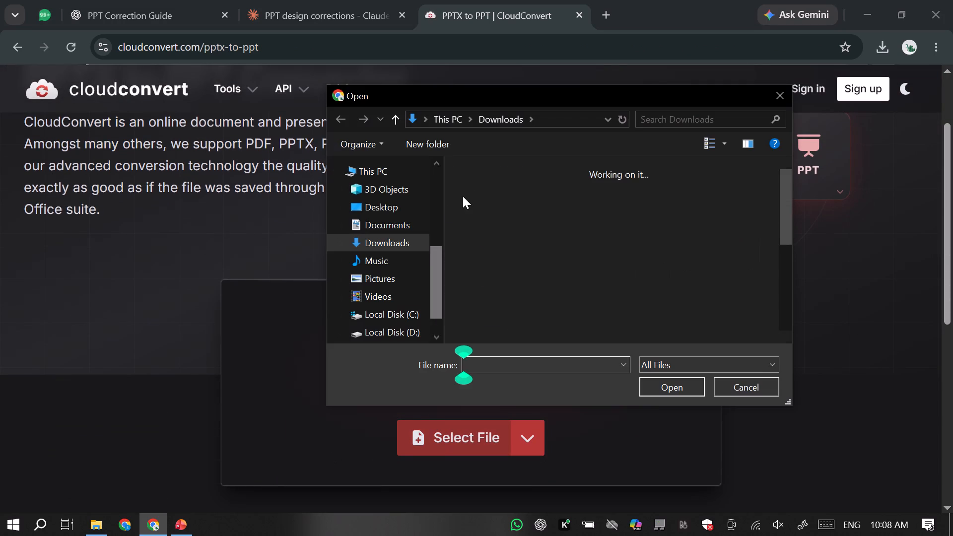
pyautogui.click(591, 237)
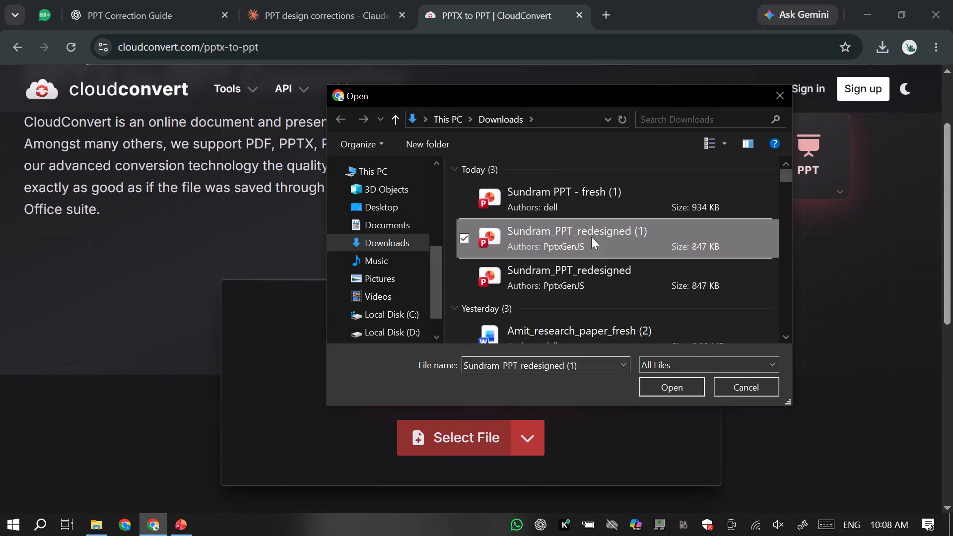
pyautogui.click(680, 397)
pyautogui.click(677, 391)
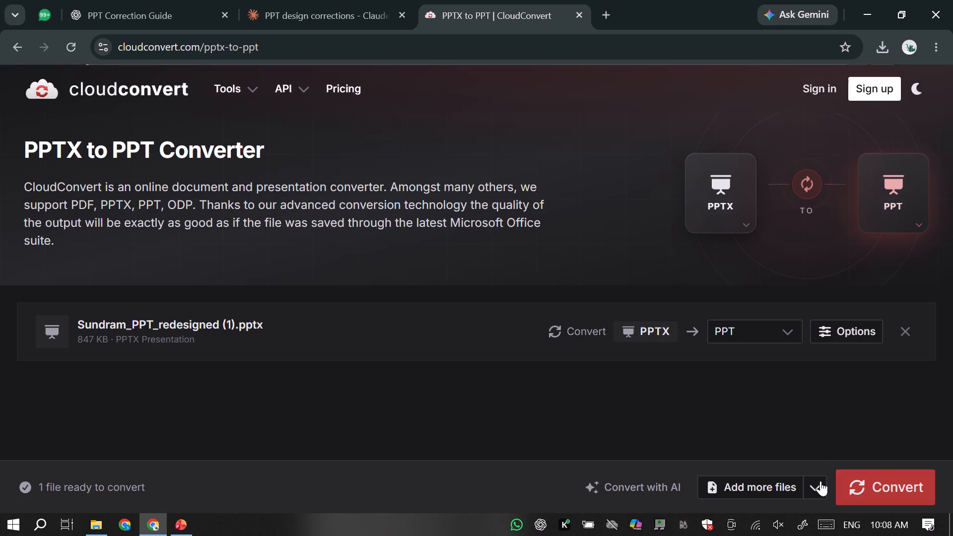
pyautogui.click(872, 494)
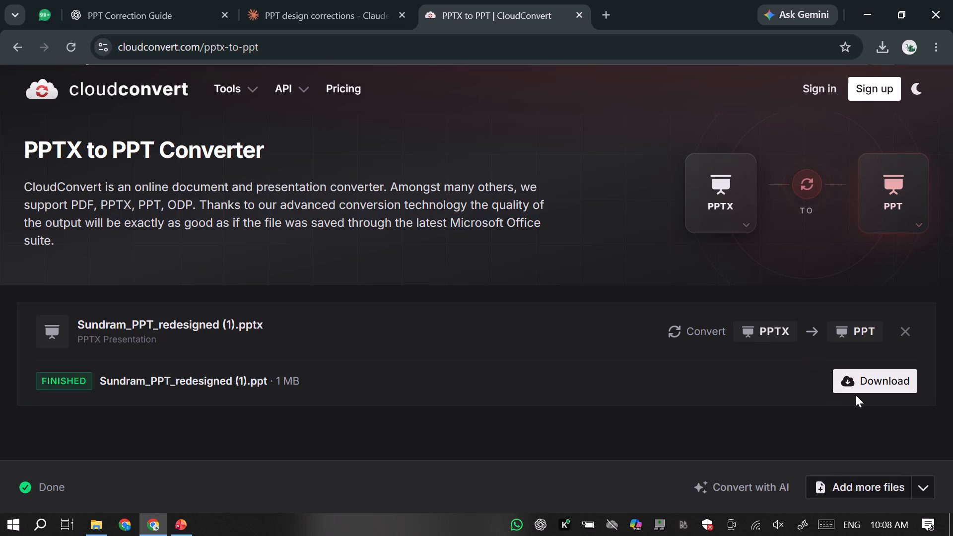
# Download the converted "Sundram_PPT_redesigned (1).ppt", open it in PowerPoint and page through to slide 3.
pyautogui.click(860, 389)
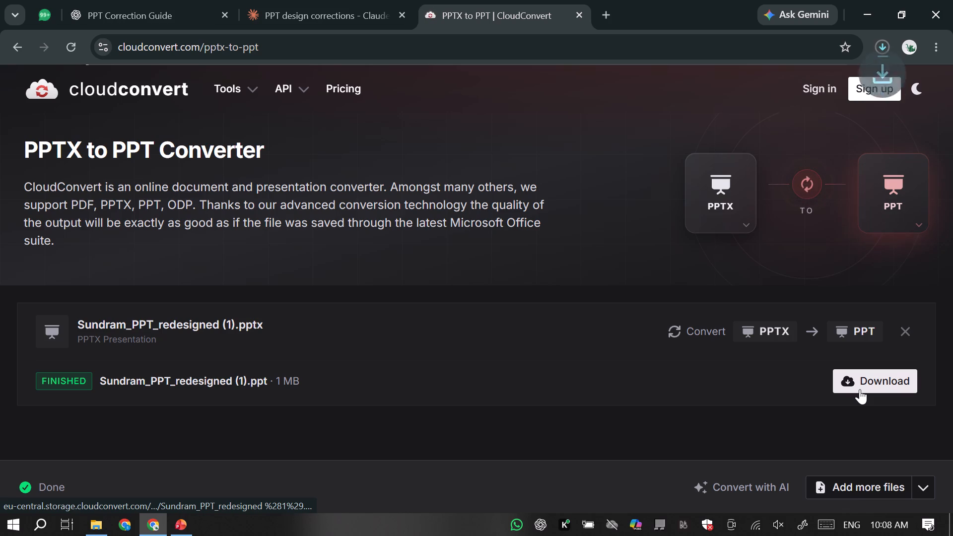
pyautogui.click(881, 45)
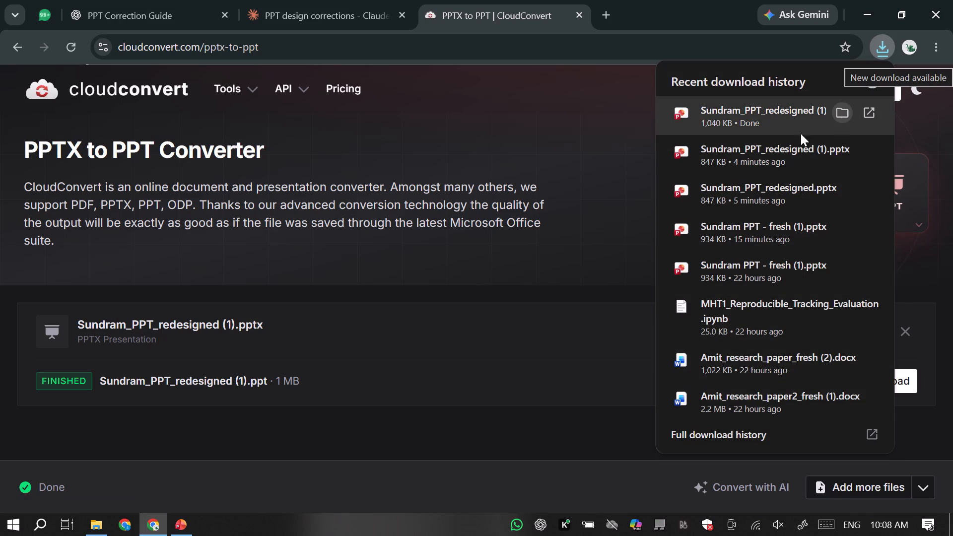
pyautogui.click(874, 118)
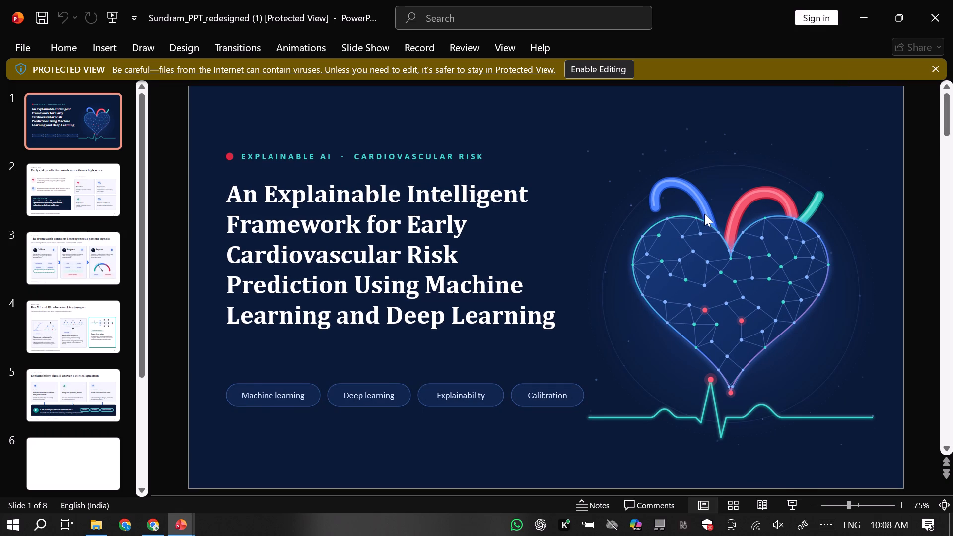
pyautogui.press('Down')
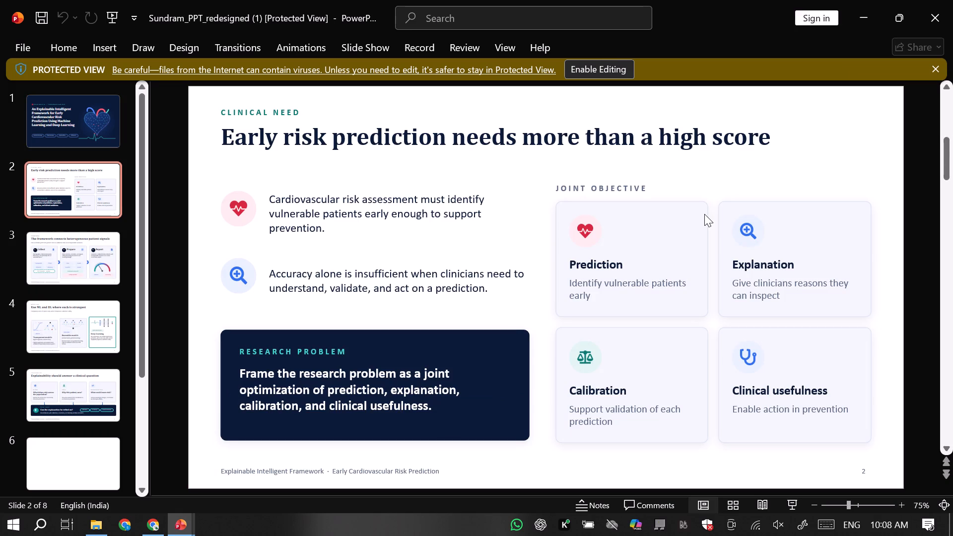
pyautogui.press('Down')
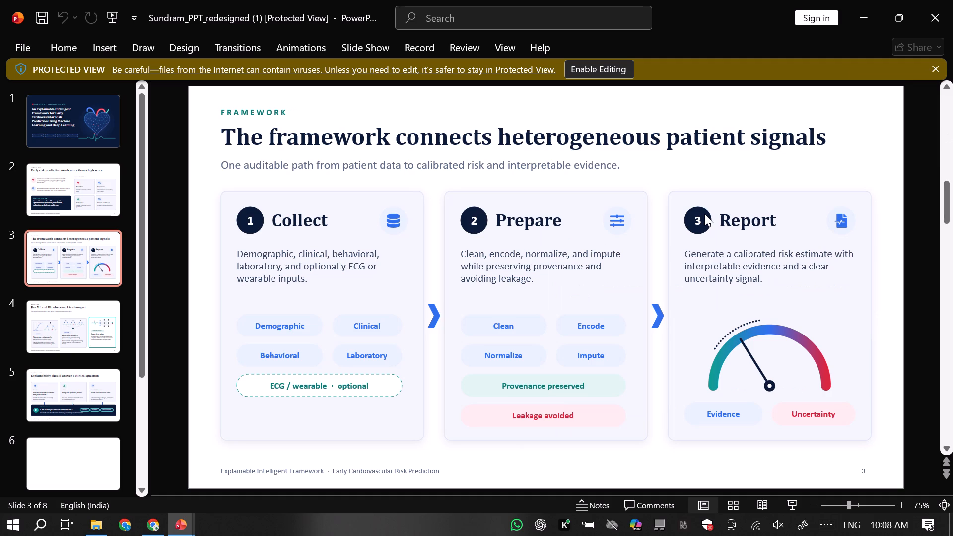
# Arrange the redesigned deck side by side with the original "Sundram PPT - fresh (1)" deck.
pyautogui.press('super+Right')
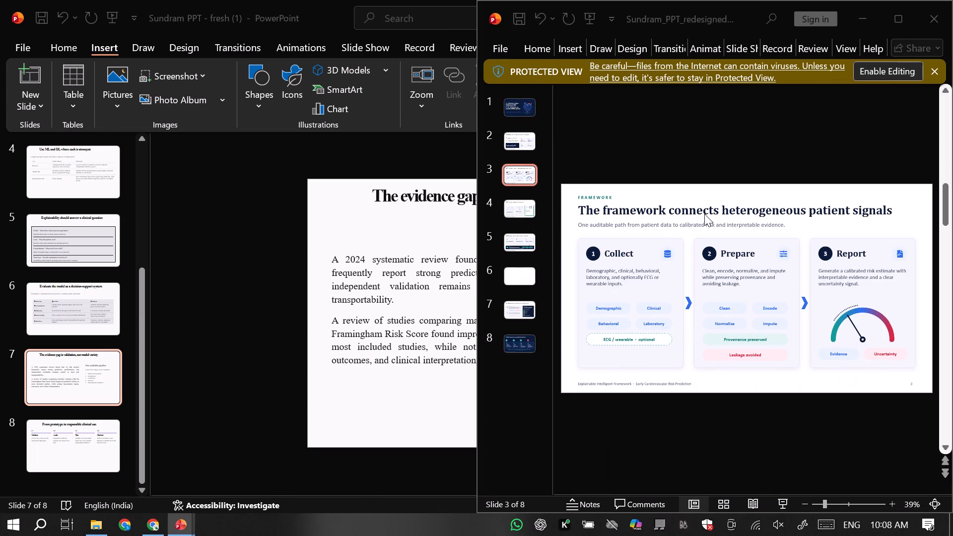
pyautogui.click(186, 186)
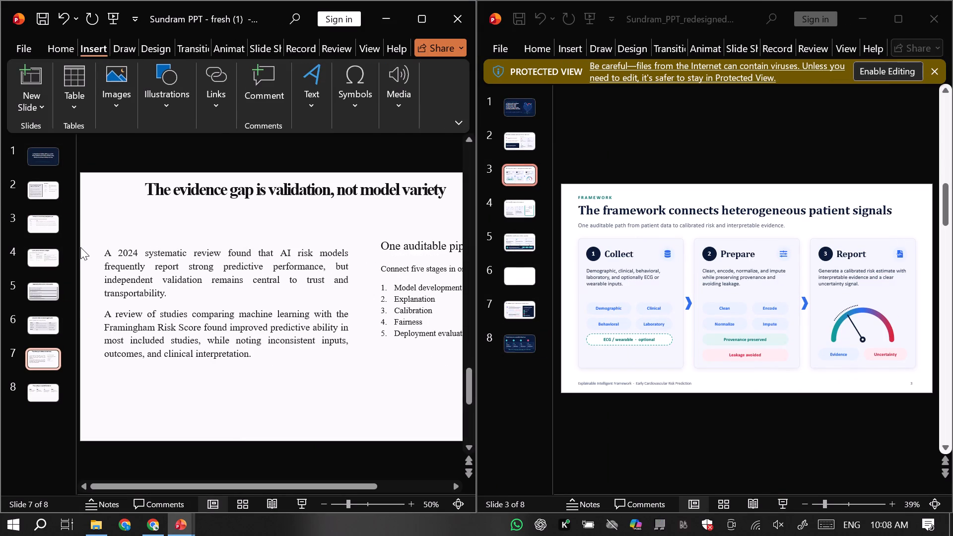
# Look over slides 1 and 2 of the original deck and compare slide 2 with its redesigned version.
pyautogui.click(36, 189)
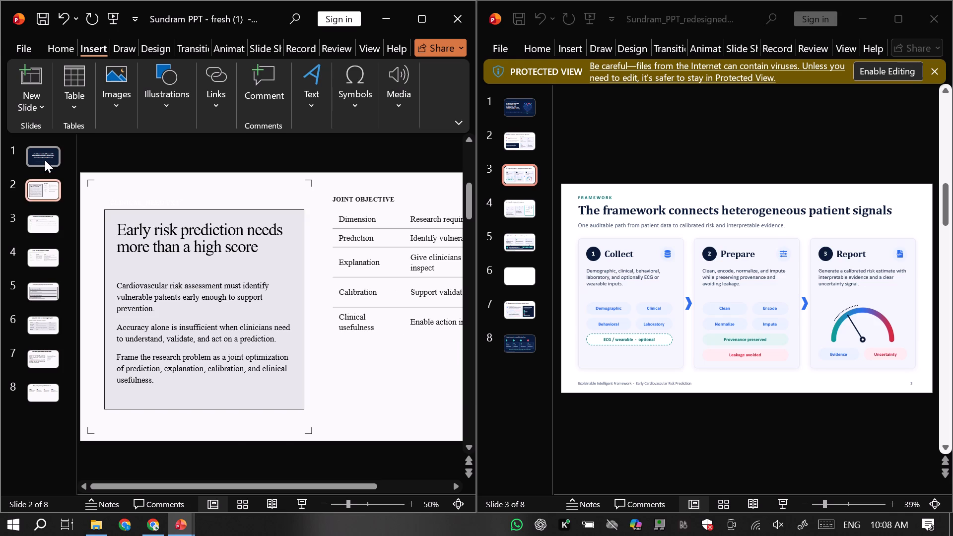
pyautogui.click(45, 160)
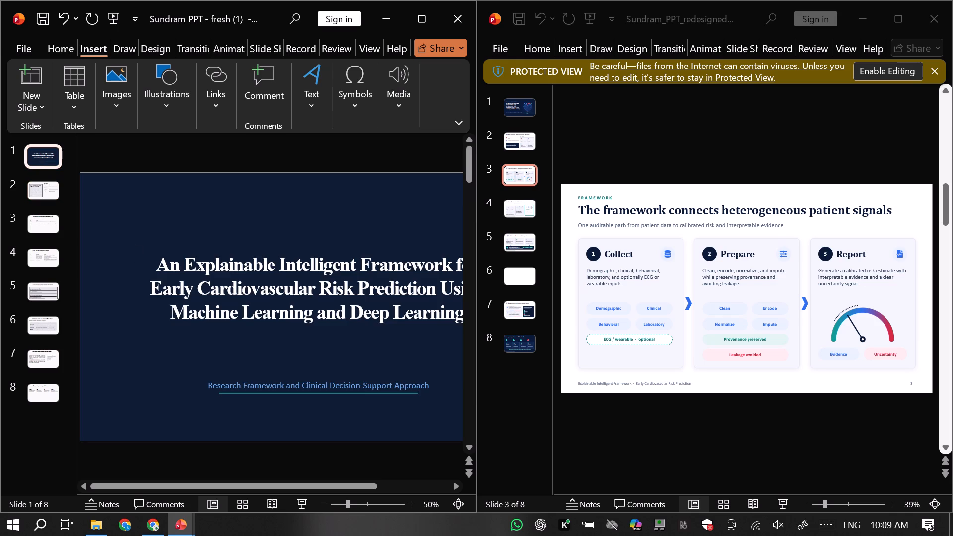
pyautogui.keyDown('ctrl'); pyautogui.scroll(-1, 237, 283); pyautogui.keyUp('ctrl')
pyautogui.hscroll(1, 237, 283)
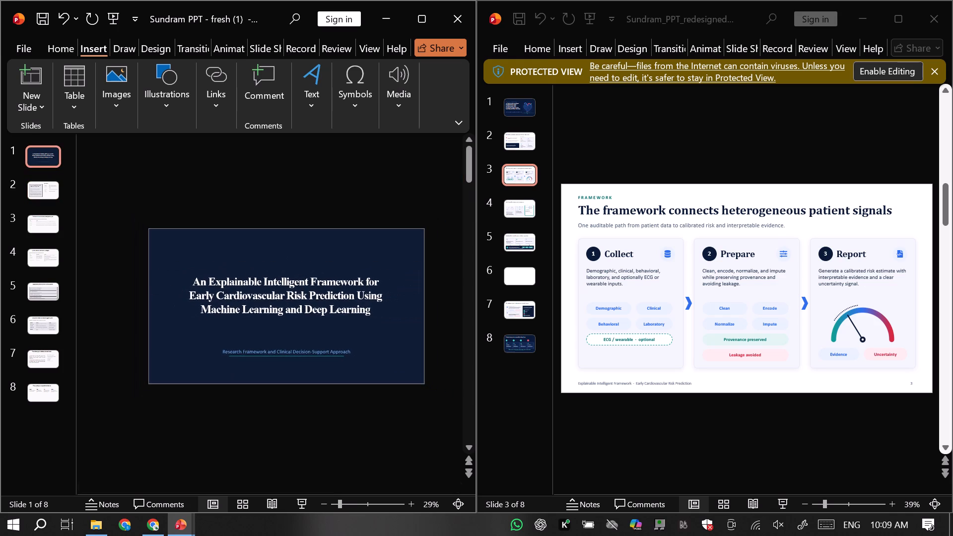
pyautogui.hscroll(1, 237, 283)
pyautogui.scroll(1, 237, 283)
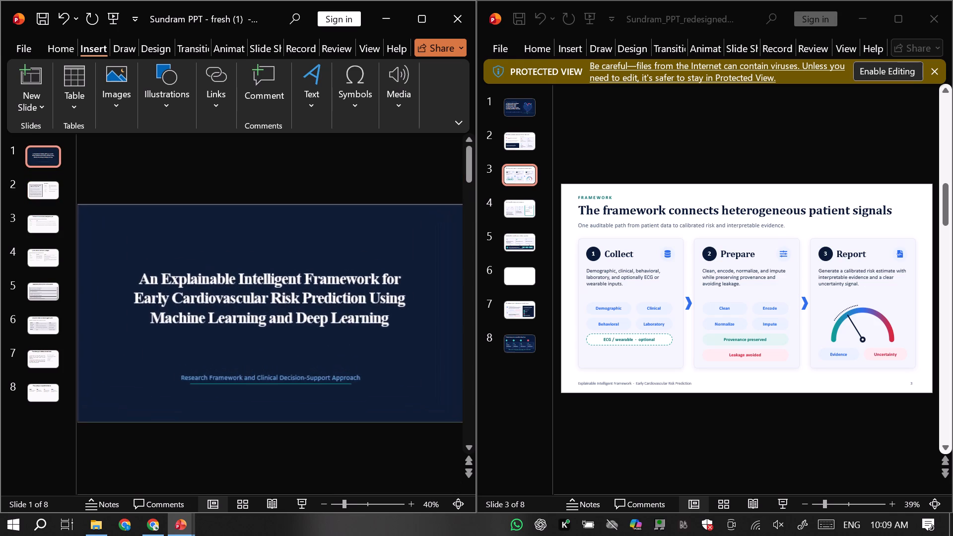
pyautogui.click(40, 197)
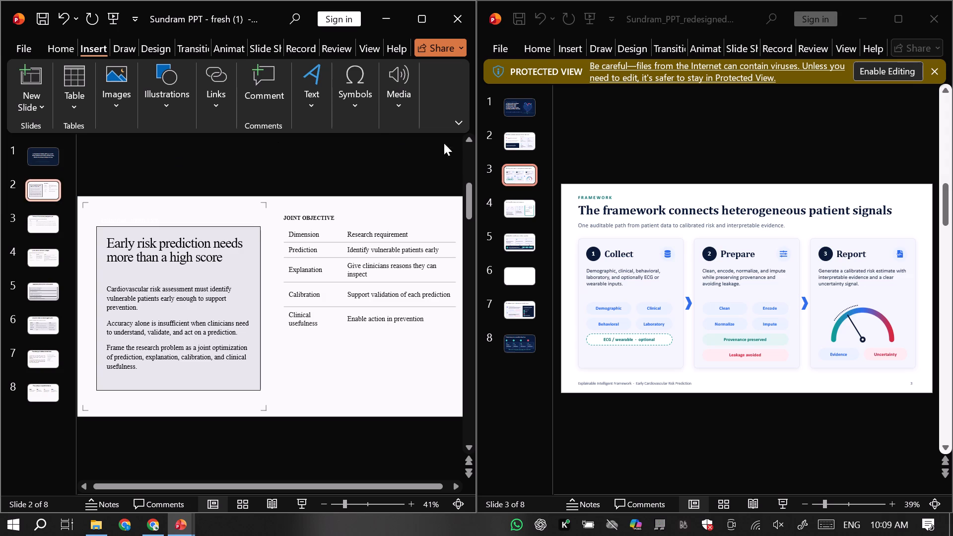
pyautogui.click(509, 149)
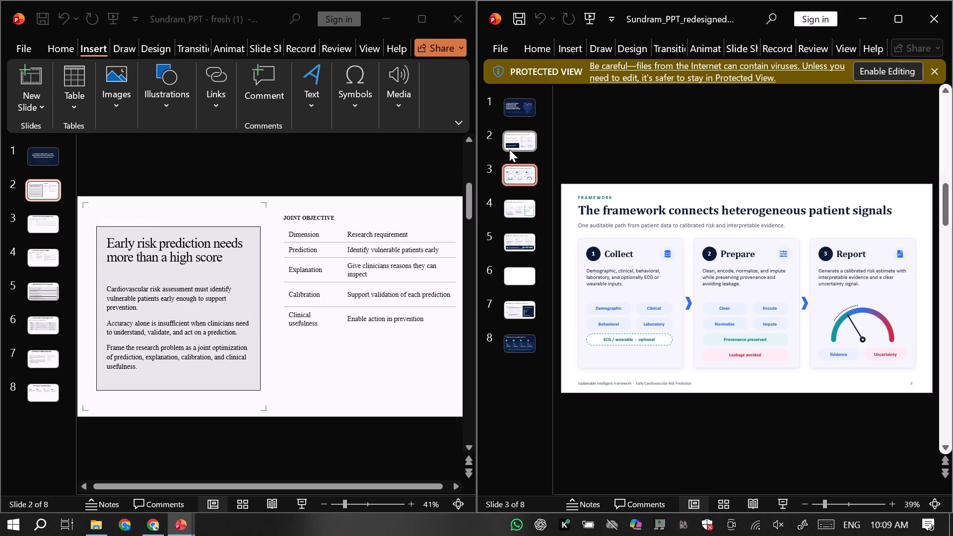
pyautogui.click(513, 144)
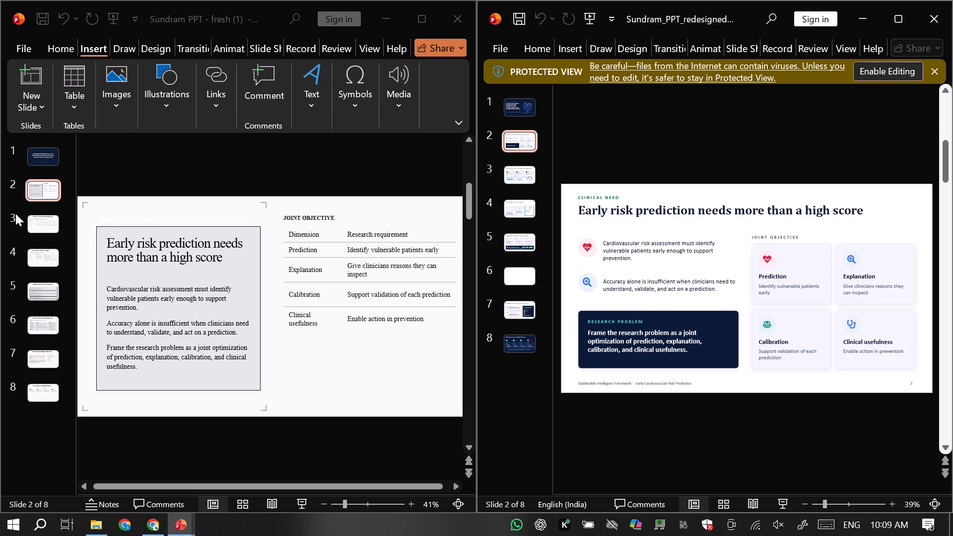
# Compare slide 3 of the original deck with the redesigned version, looking closely at the Collect and Prepare cards.
pyautogui.click(32, 231)
pyautogui.click(41, 225)
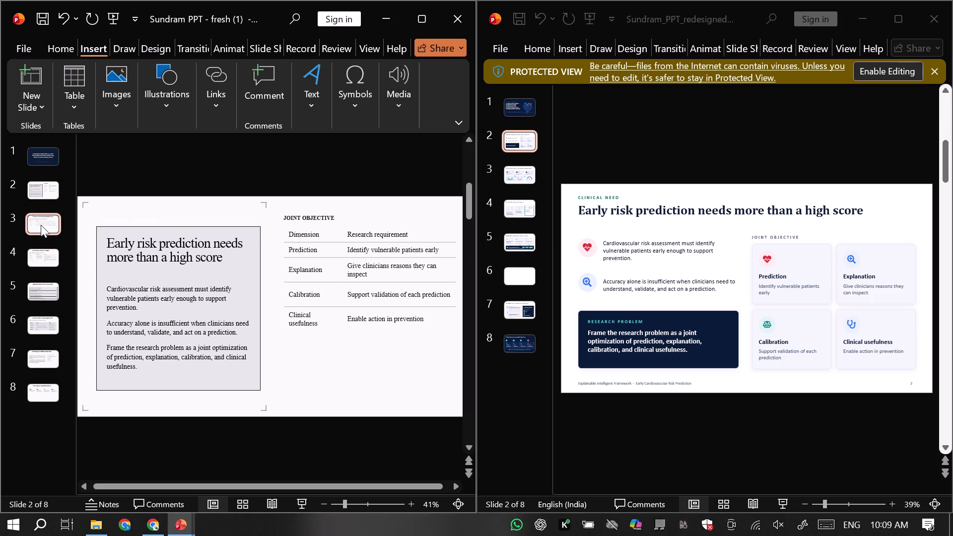
pyautogui.click(531, 173)
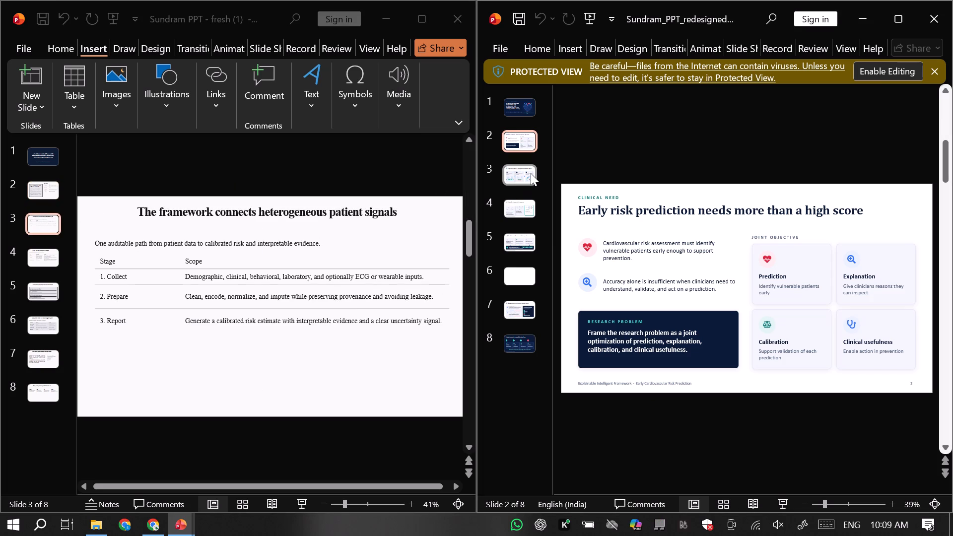
pyautogui.click(505, 183)
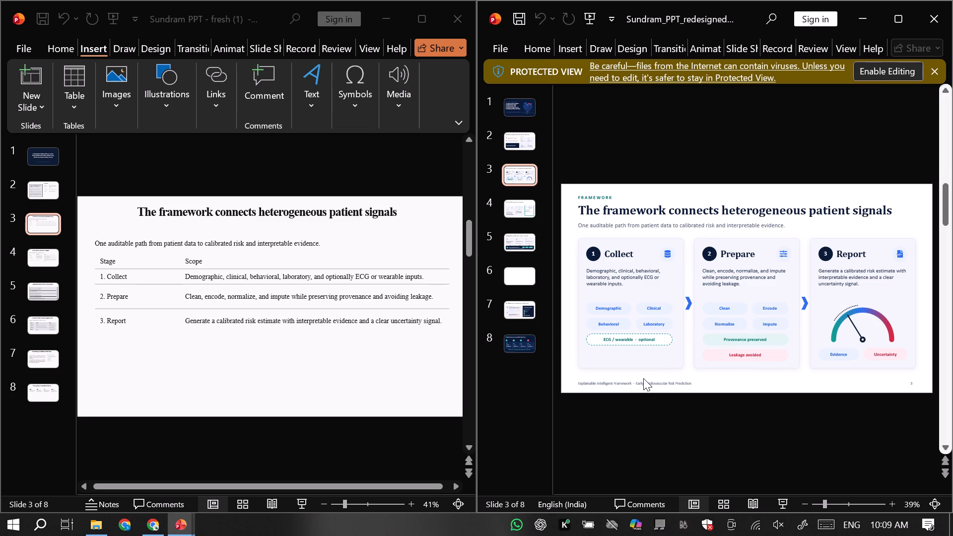
pyautogui.keyDown('ctrl'); pyautogui.scroll(2, 643, 378); pyautogui.keyUp('ctrl')
pyautogui.hscroll(1, 643, 378)
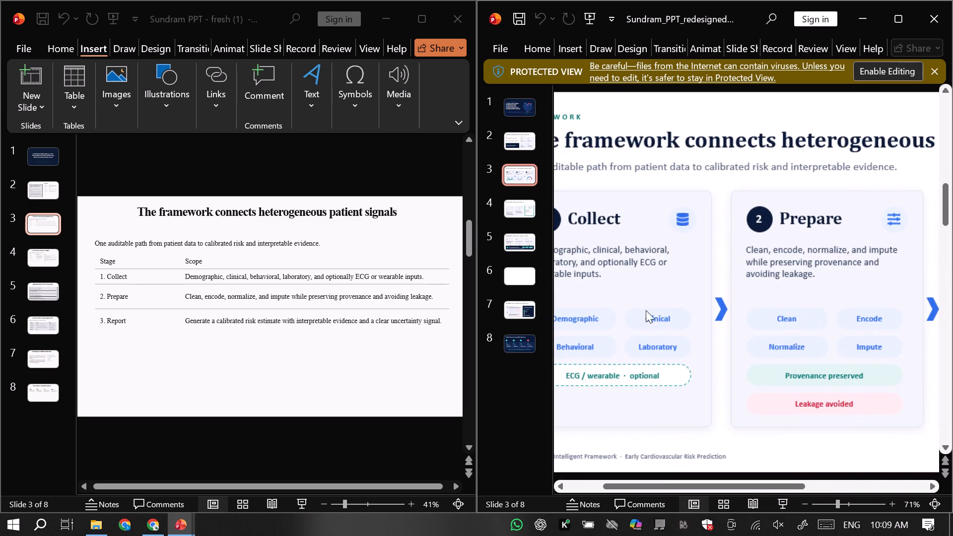
pyautogui.click(644, 287)
pyautogui.click(626, 216)
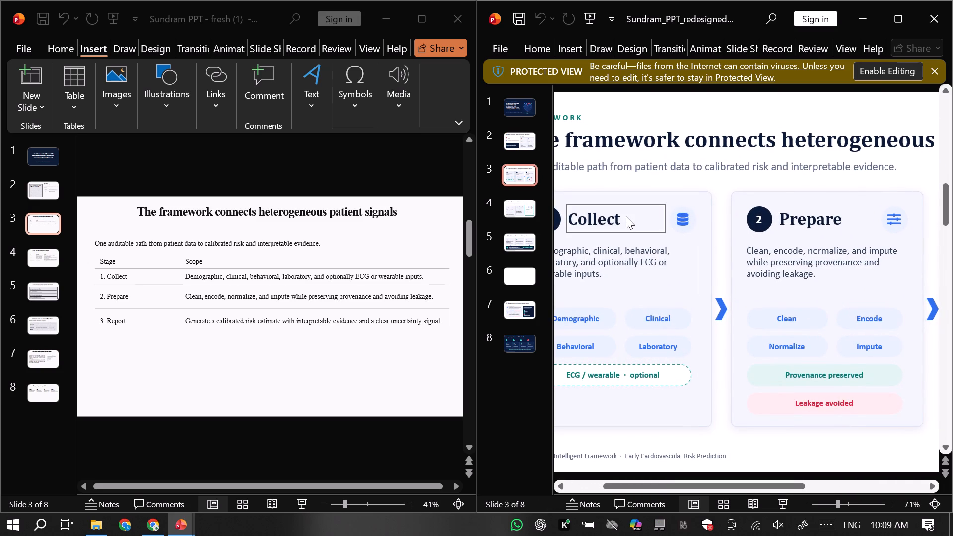
pyautogui.click(634, 220)
pyautogui.doubleClick(634, 220)
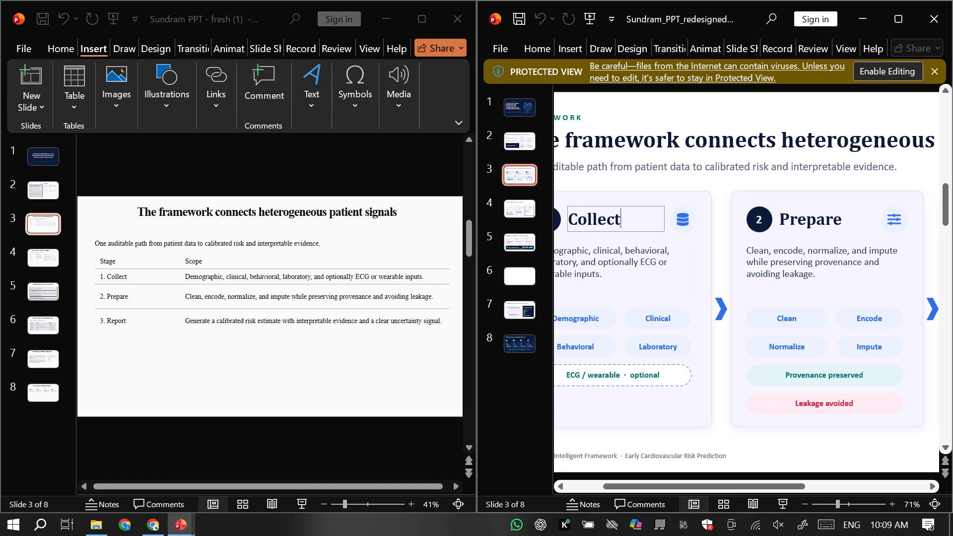
pyautogui.click(666, 299)
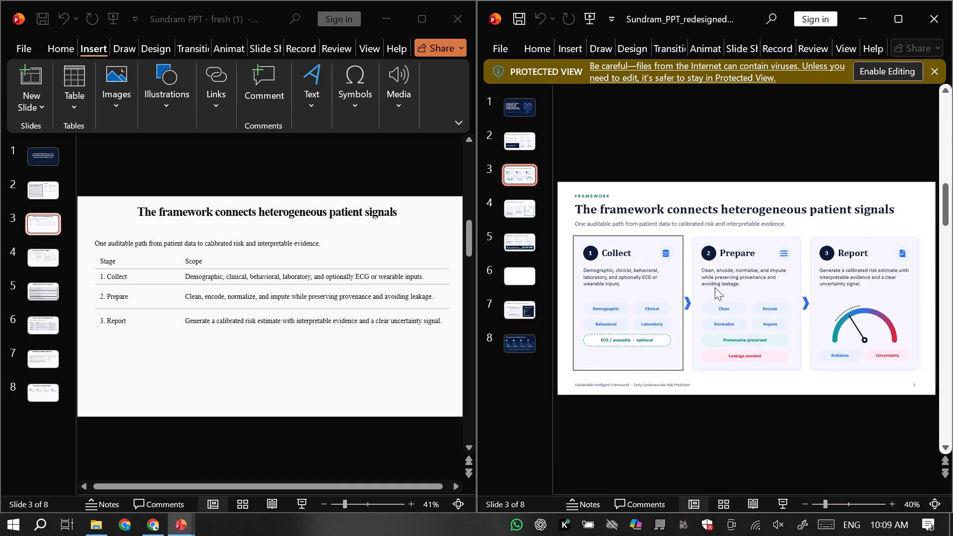
# Bring up slide 6 in the original deck and compare it with slide 6 and its neighbouring slides in the redesigned deck.
pyautogui.click(37, 258)
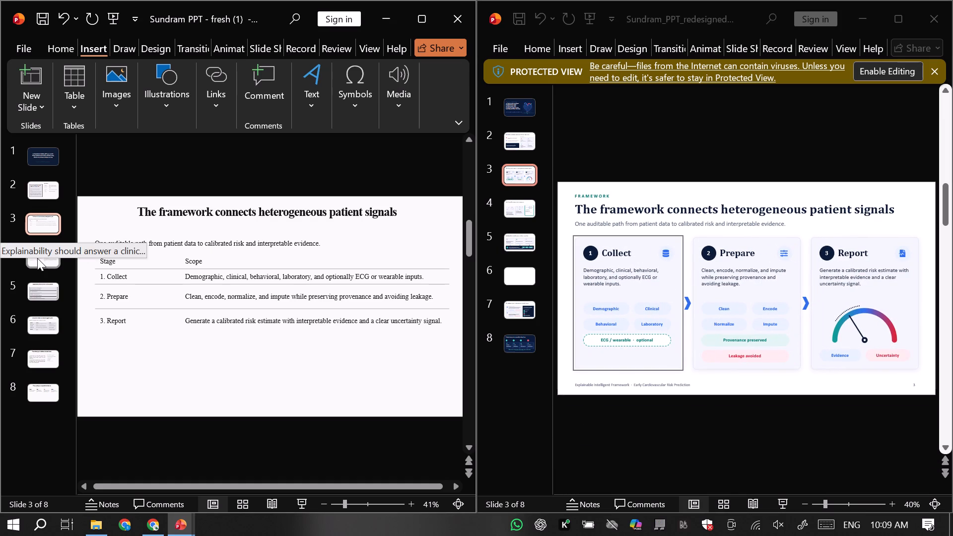
pyautogui.click(42, 289)
pyautogui.click(35, 320)
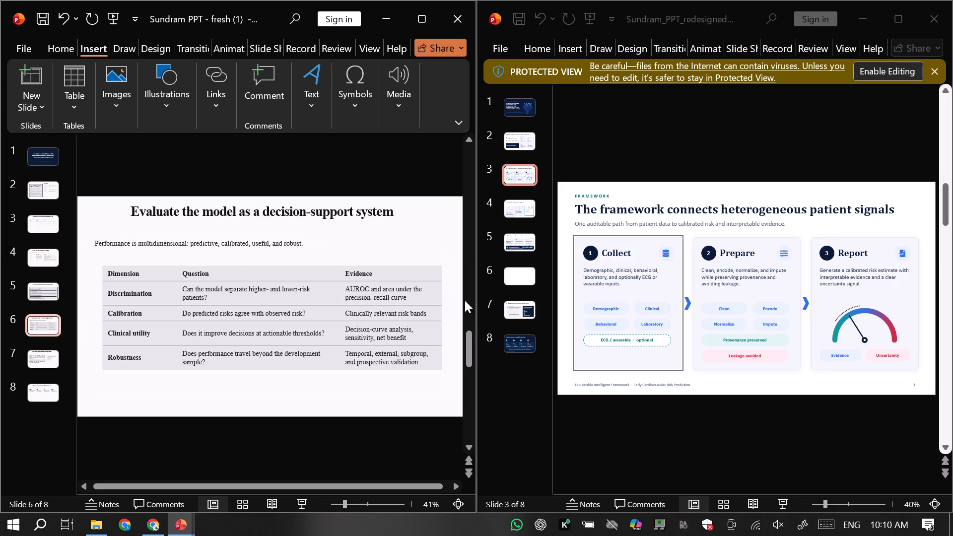
pyautogui.click(522, 304)
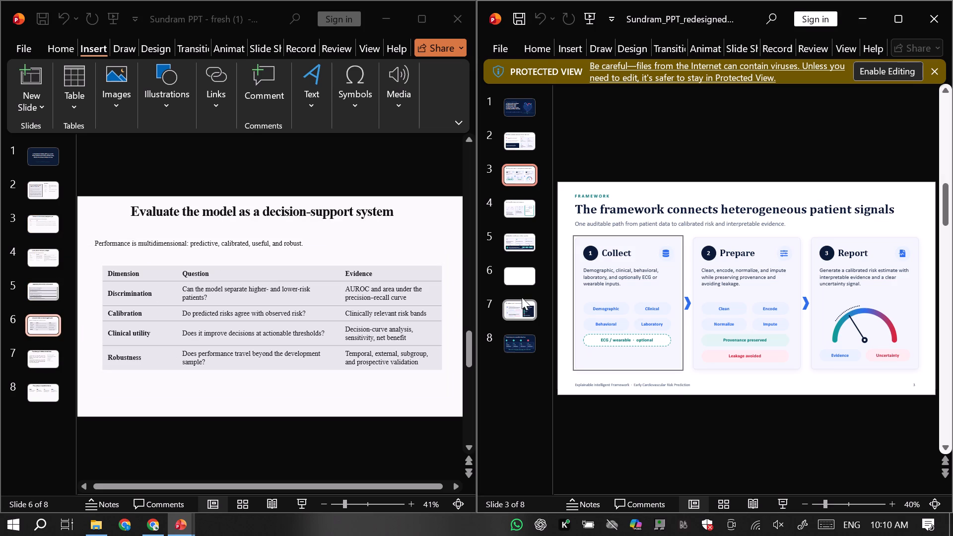
pyautogui.click(516, 269)
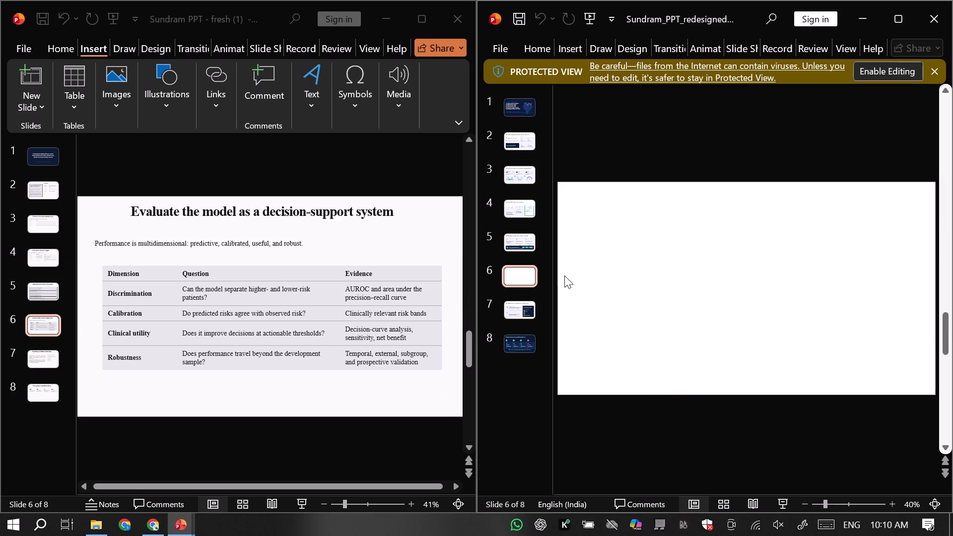
pyautogui.click(516, 246)
pyautogui.click(514, 278)
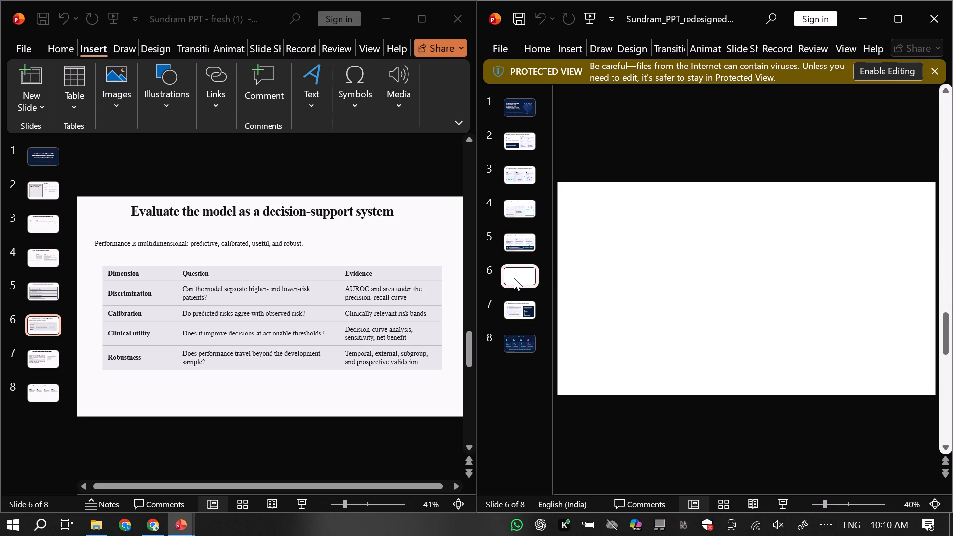
pyautogui.click(515, 307)
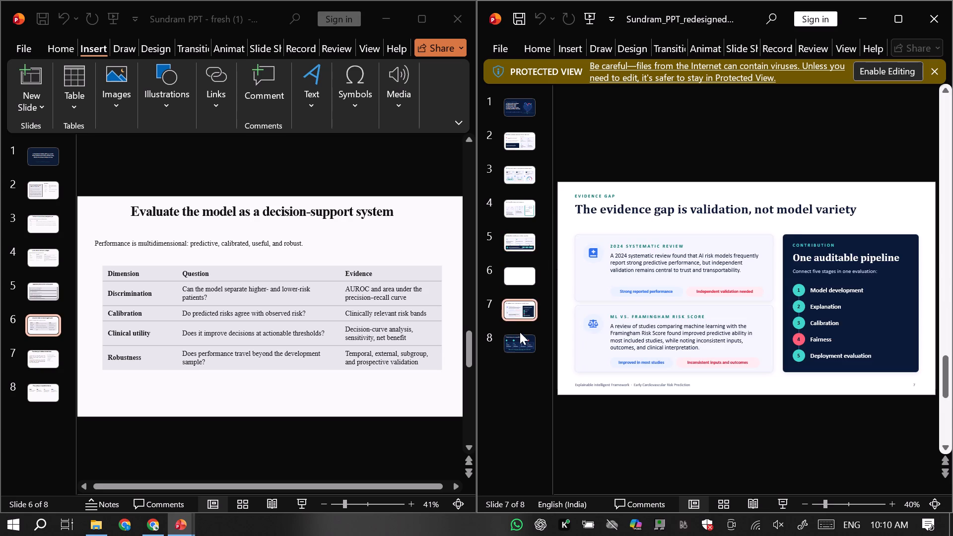
pyautogui.click(520, 340)
pyautogui.click(519, 315)
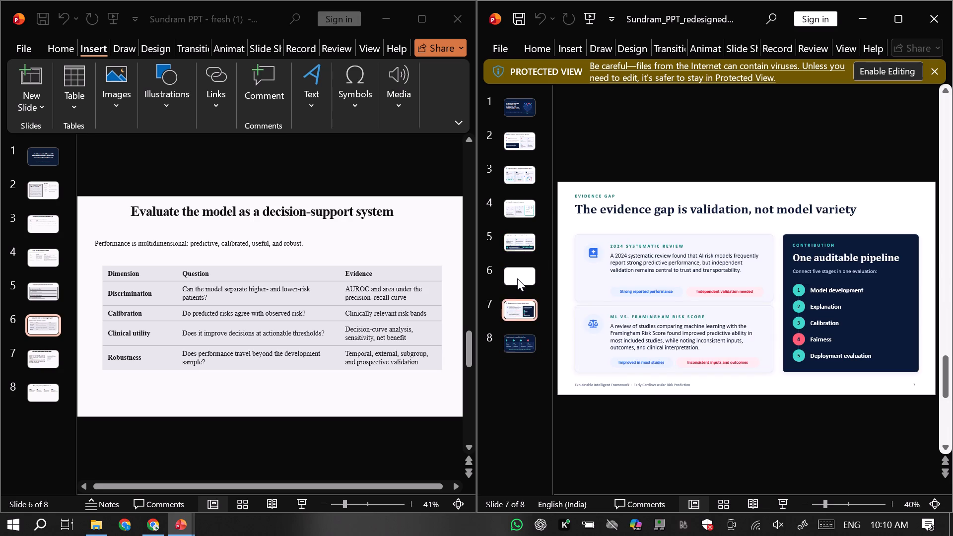
pyautogui.click(517, 275)
# Enlarge the redesigned deck to full screen, examine slide 6, and put it back beside the original deck.
pyautogui.click(898, 28)
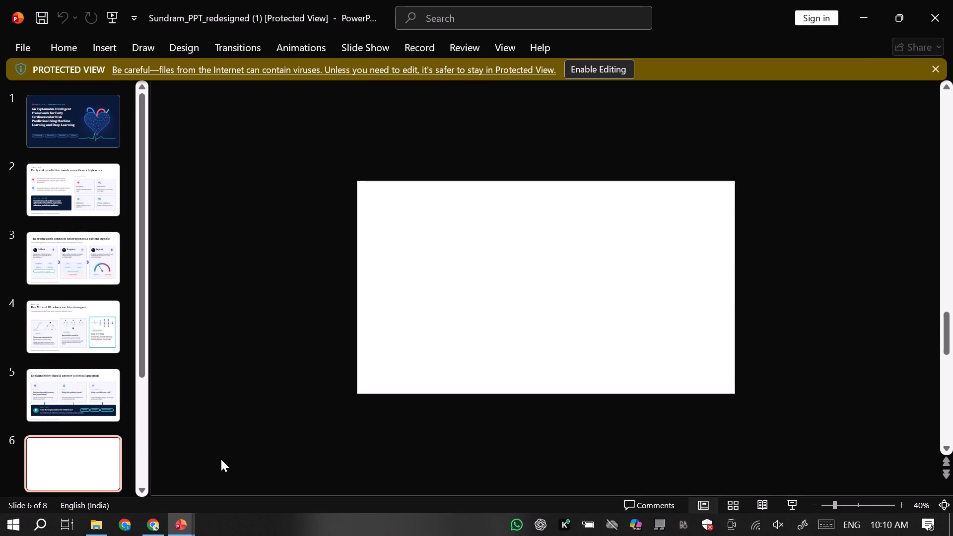
pyautogui.scroll(-1, 221, 459)
pyautogui.click(65, 315)
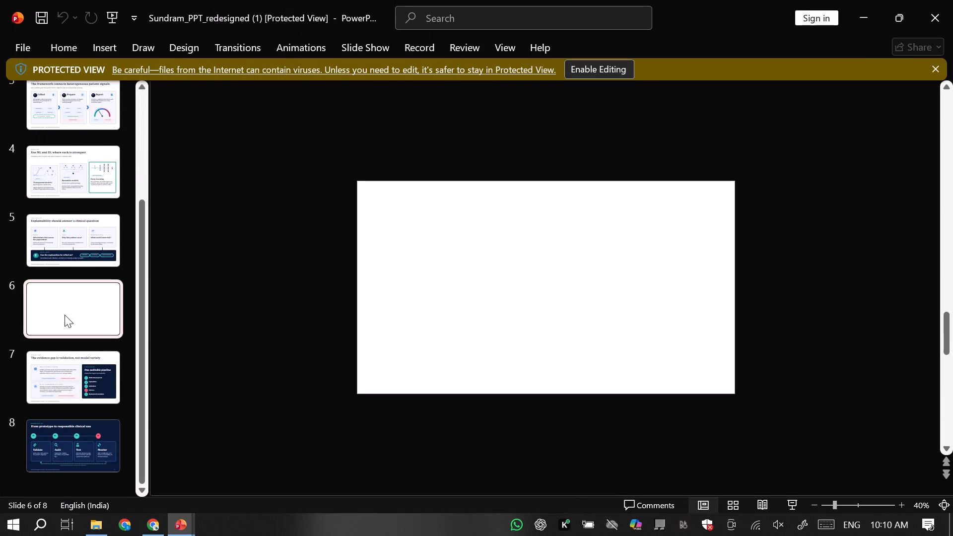
pyautogui.scroll(1, 72, 295)
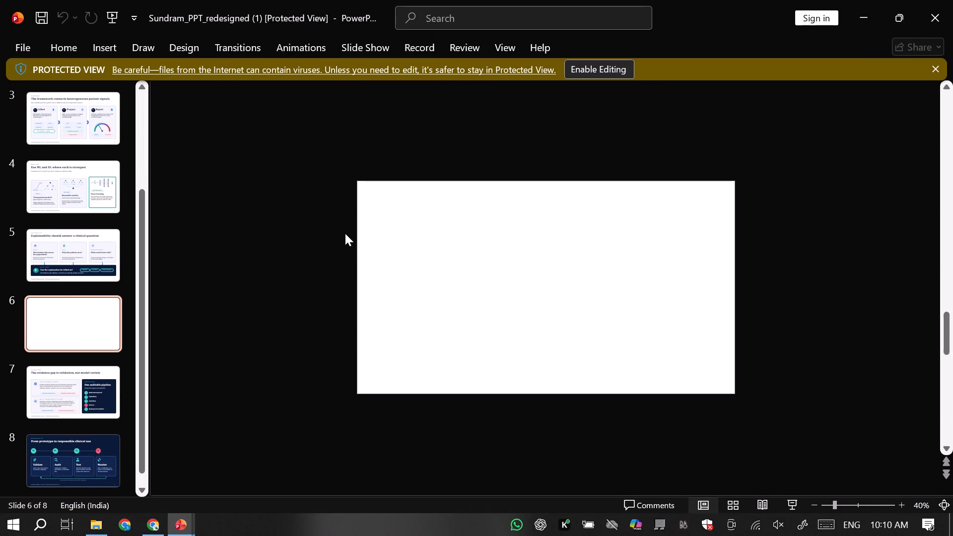
pyautogui.press('super+Right')
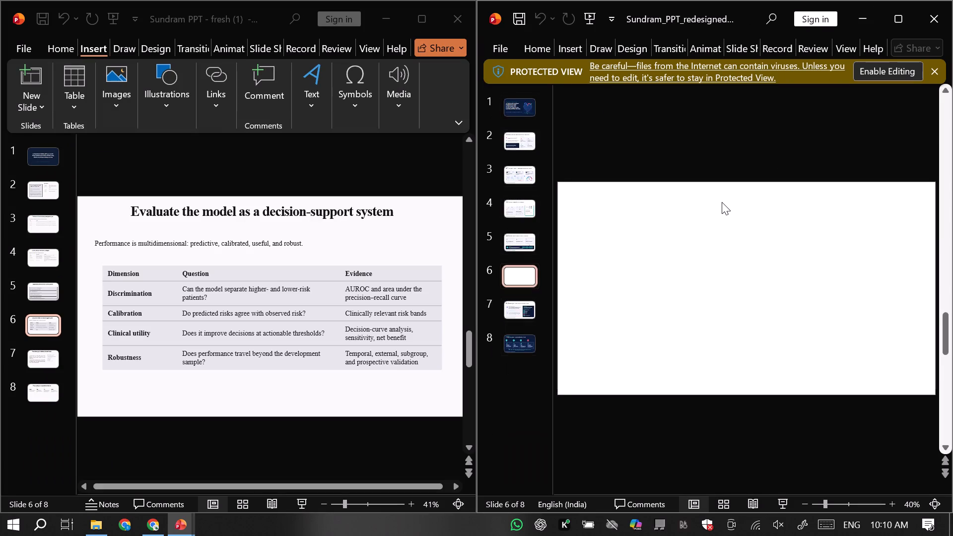
# View slide 4 of the original deck.
pyautogui.click(38, 295)
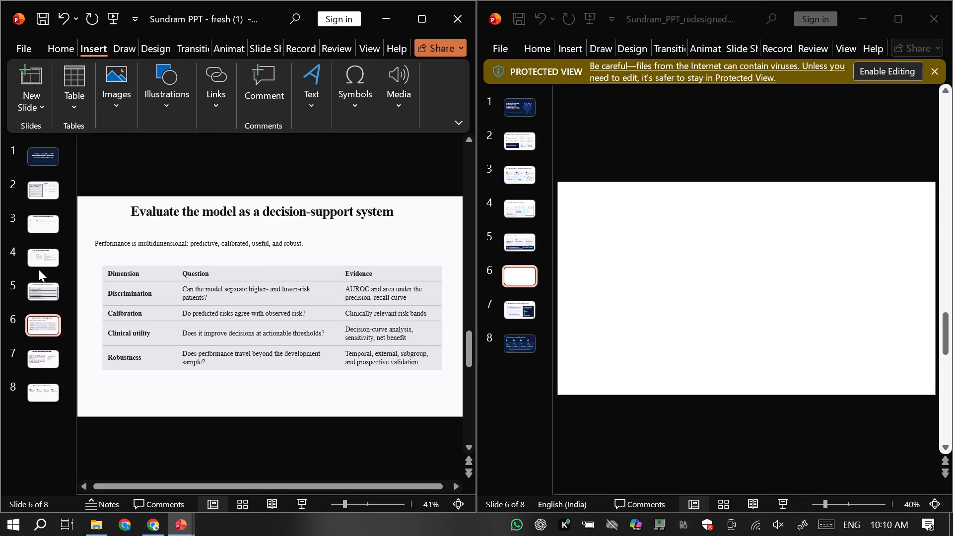
pyautogui.click(39, 269)
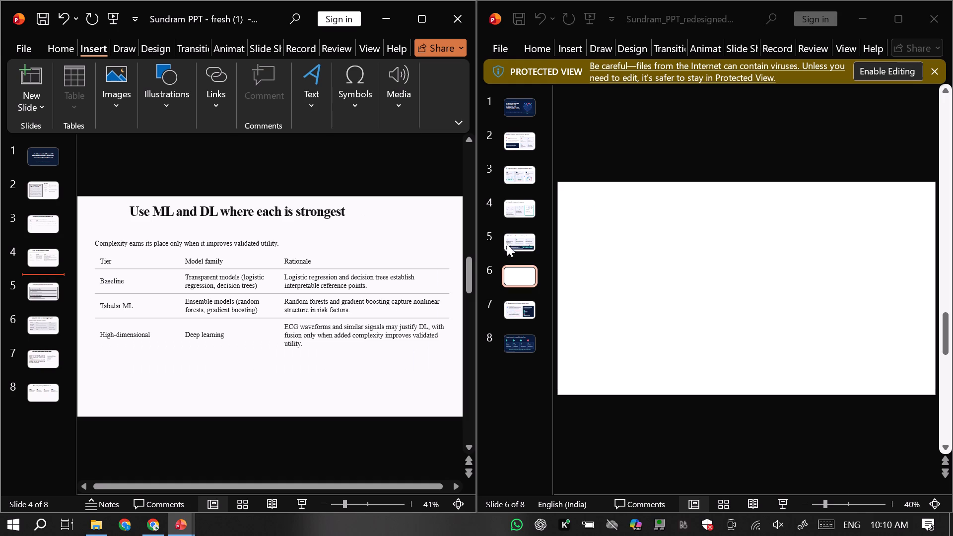
pyautogui.click(497, 248)
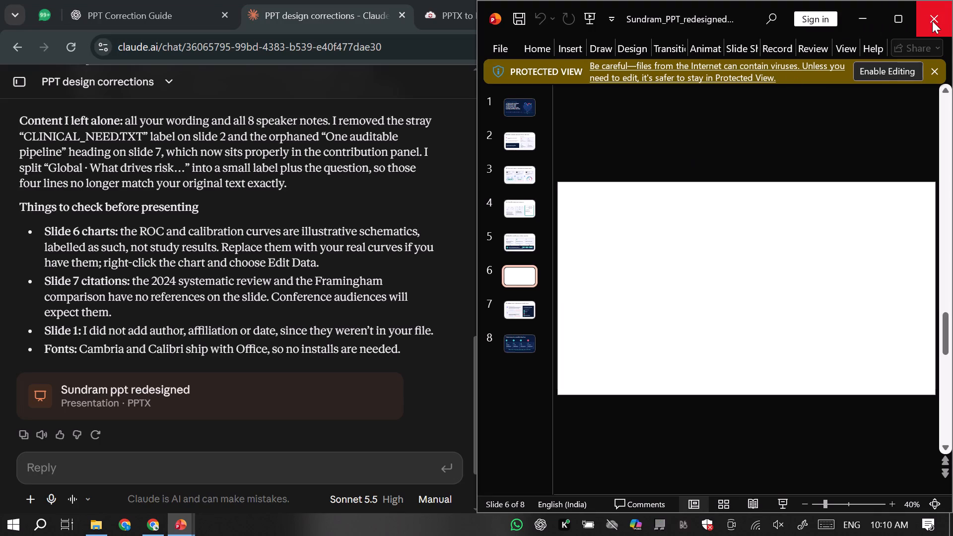
pyautogui.click(932, 21)
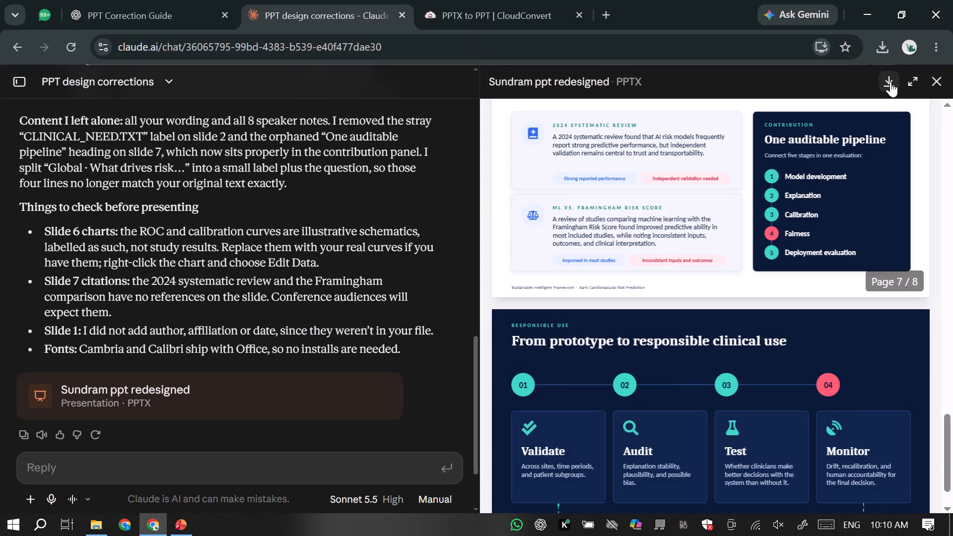
# Download the redesigned Sundram PPTX again from the Claude chat in Chrome.
pyautogui.click(890, 82)
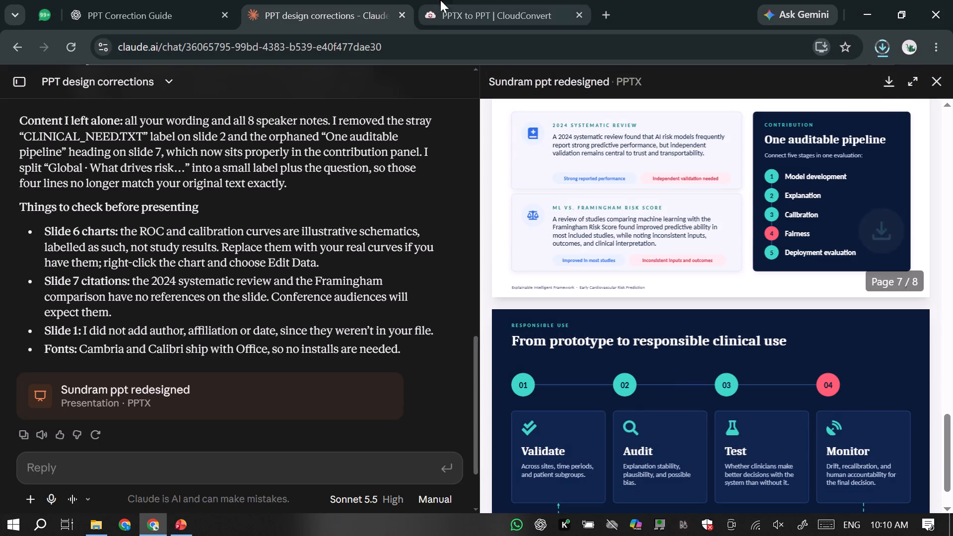
# Go back from CloudConvert to the Google results for "pptx to ppt converter" and open FreeConvert's PPTX to PPT Converter.
pyautogui.click(428, 0)
pyautogui.hscroll(7, 160, 304)
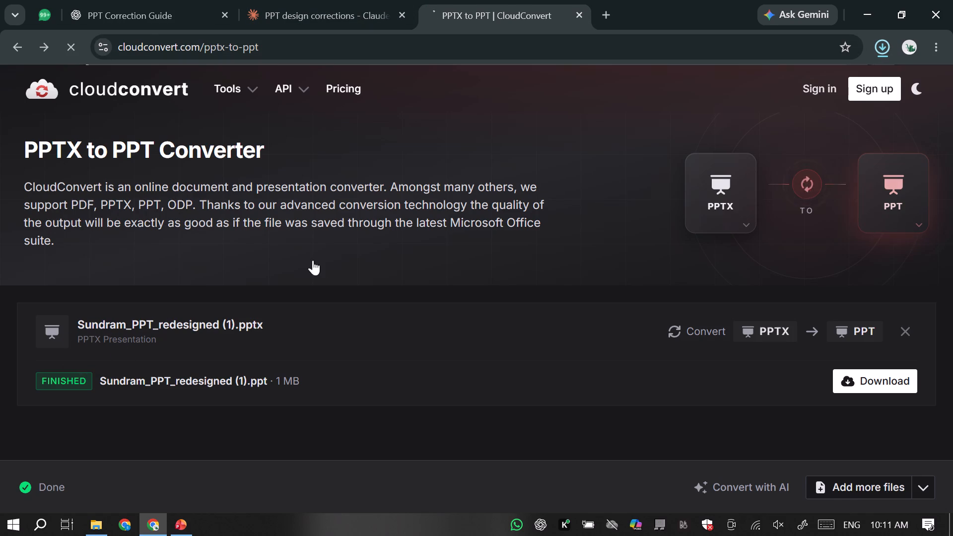
pyautogui.scroll(-1, 242, 368)
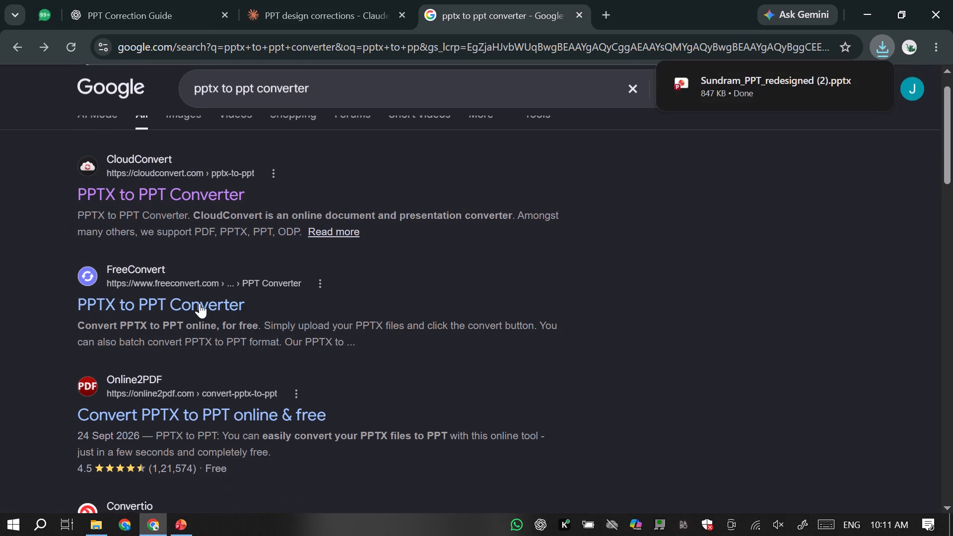
pyautogui.click(196, 289)
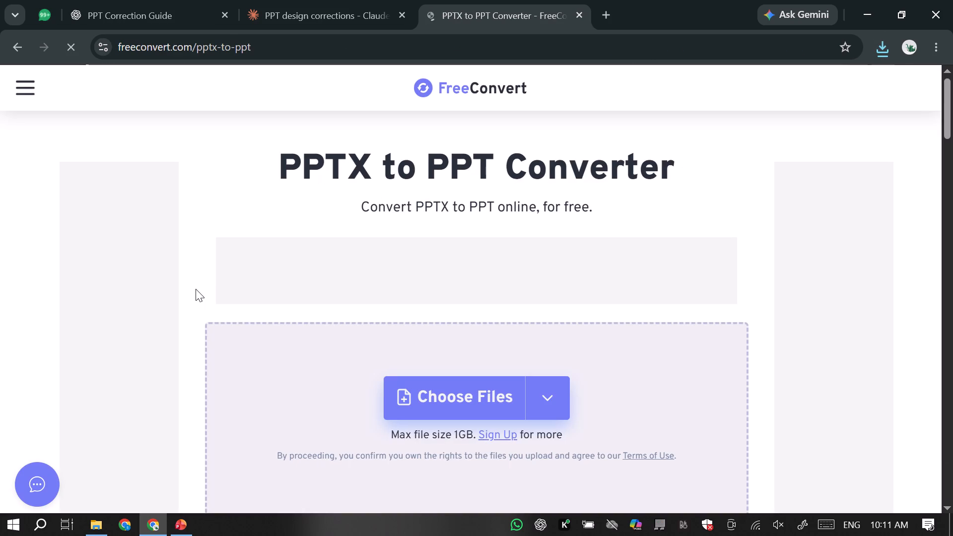
# Upload the 1.01 MB Sundram_PPT_redesigned (1).ppt from Downloads to the FreeConvert converter.
pyautogui.scroll(-1, 435, 349)
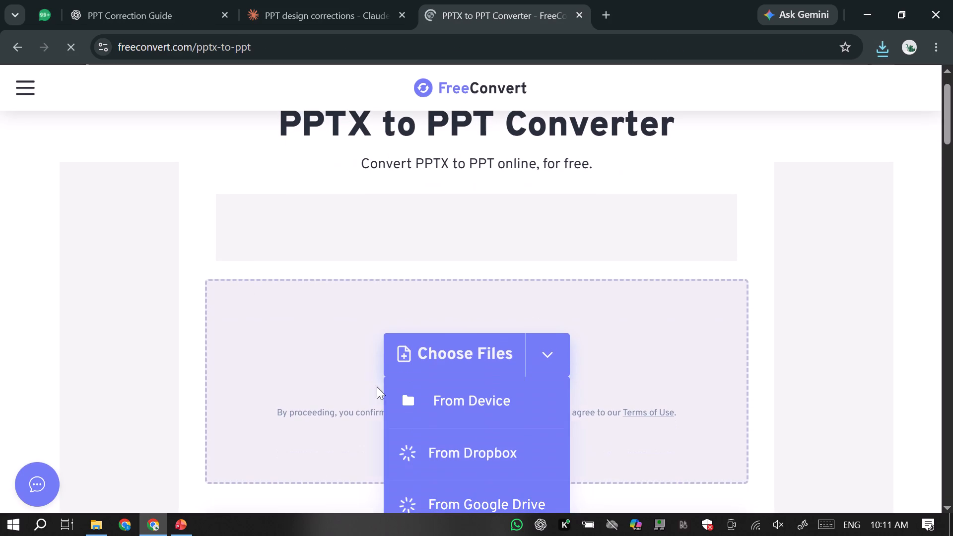
pyautogui.click(436, 407)
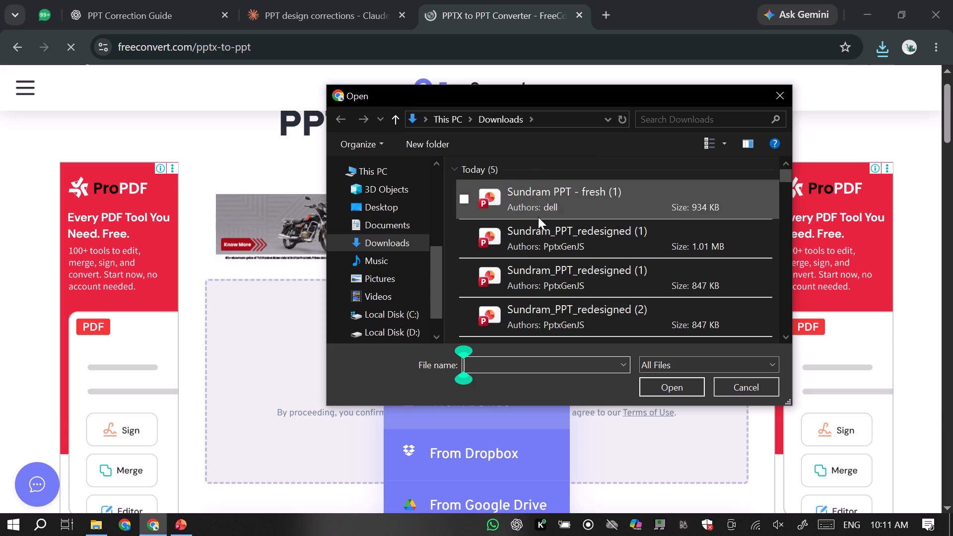
pyautogui.click(626, 121)
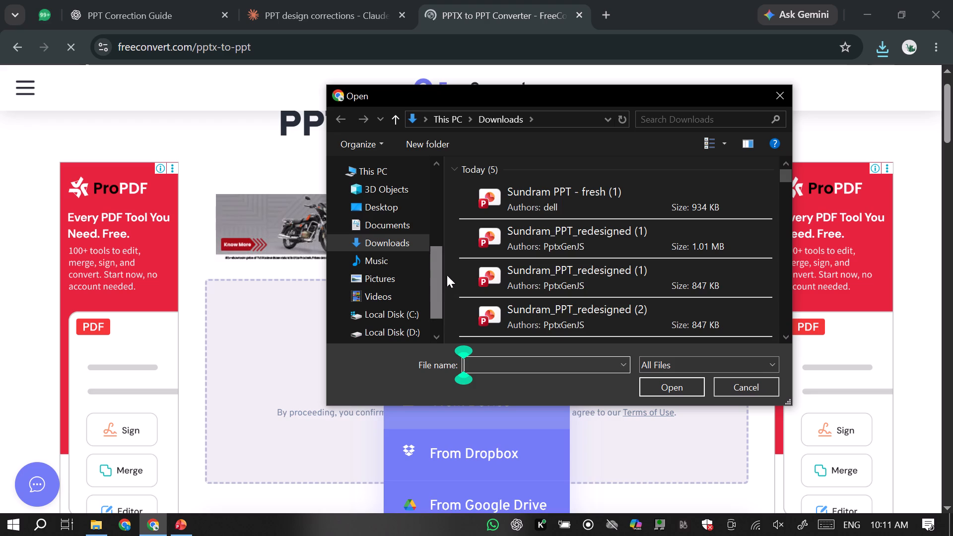
pyautogui.click(535, 245)
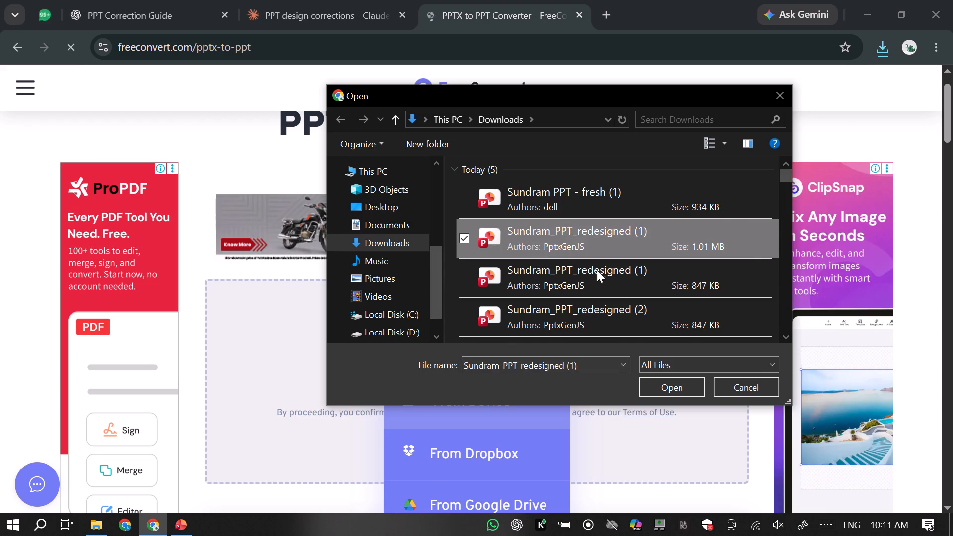
pyautogui.click(664, 385)
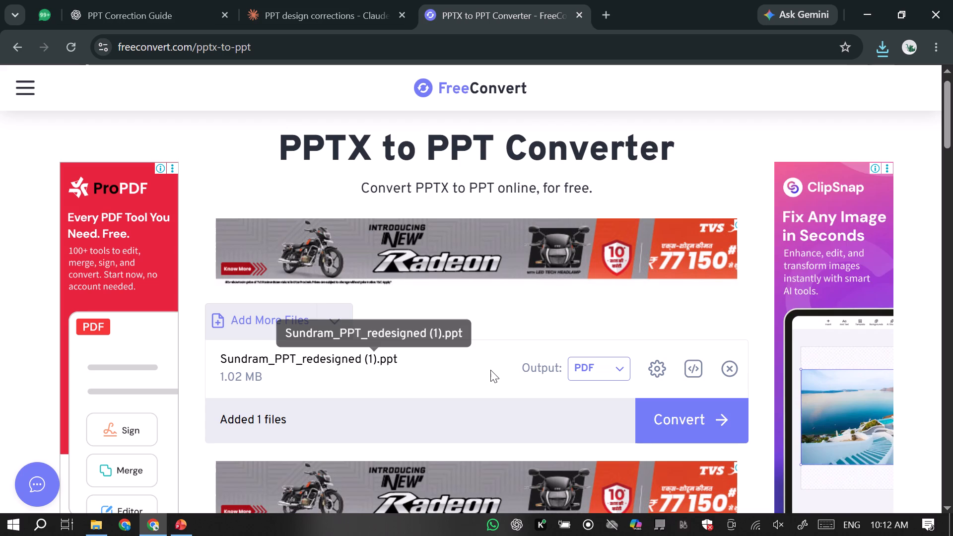
# Set the output format of the uploaded deck to PPTX and convert it.
pyautogui.click(584, 365)
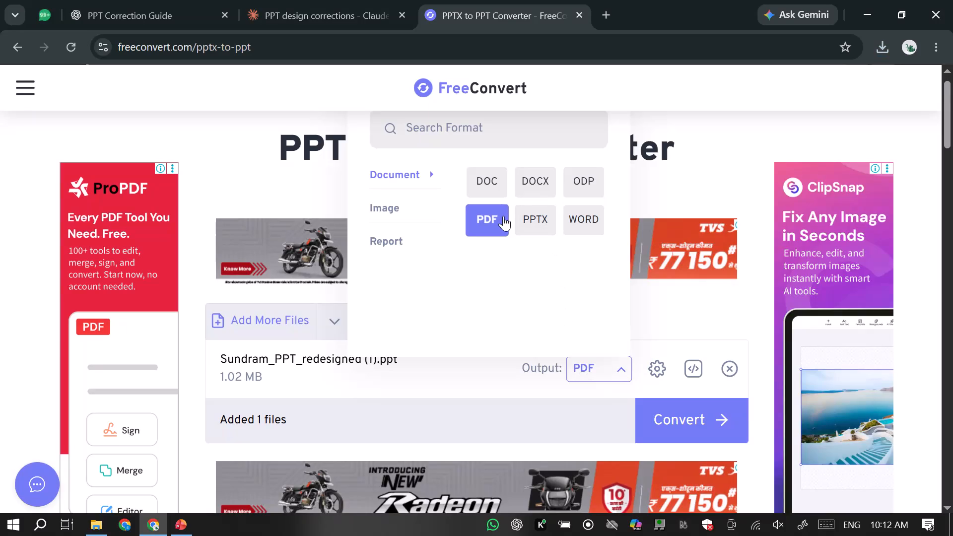
pyautogui.click(537, 216)
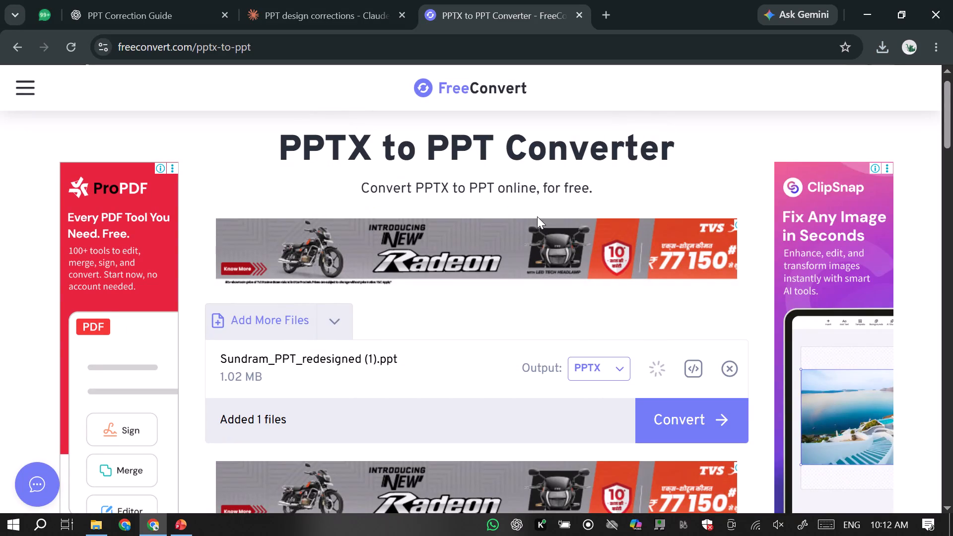
pyautogui.click(672, 419)
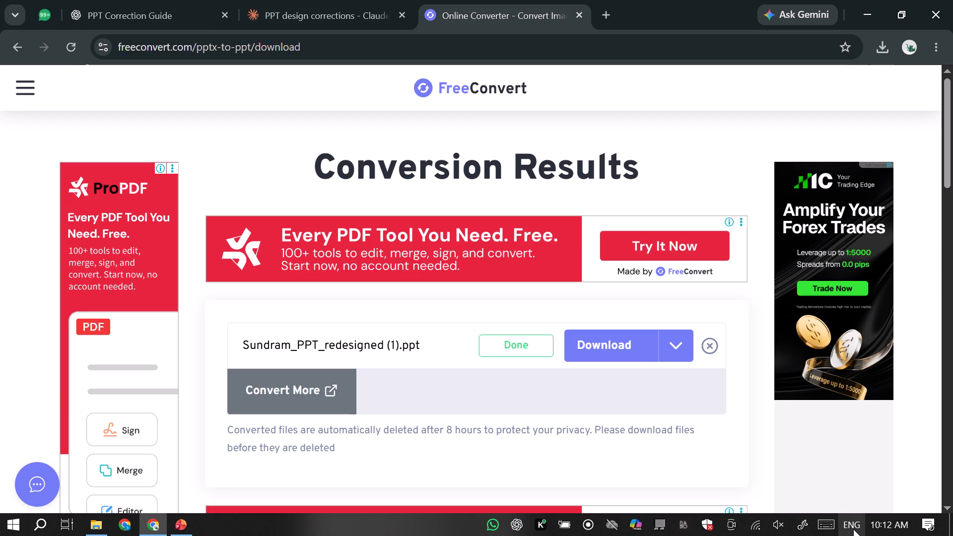
# Download the converted Sundram PPTX and open it in PowerPoint.
pyautogui.click(627, 336)
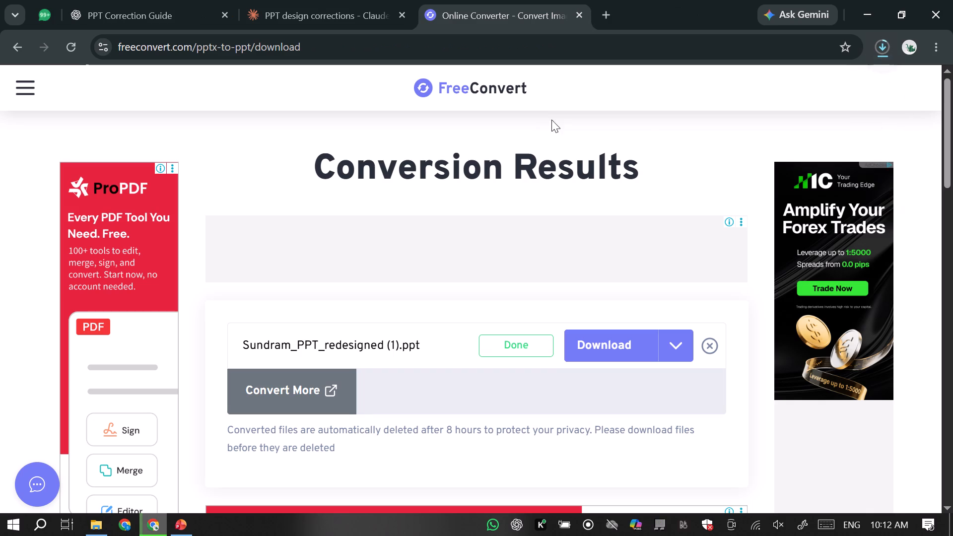
pyautogui.click(882, 42)
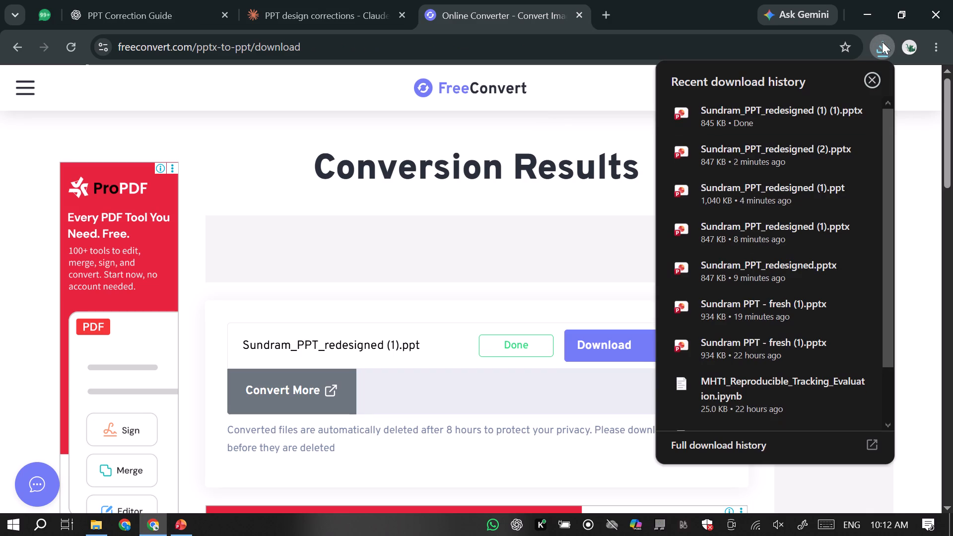
pyautogui.click(857, 112)
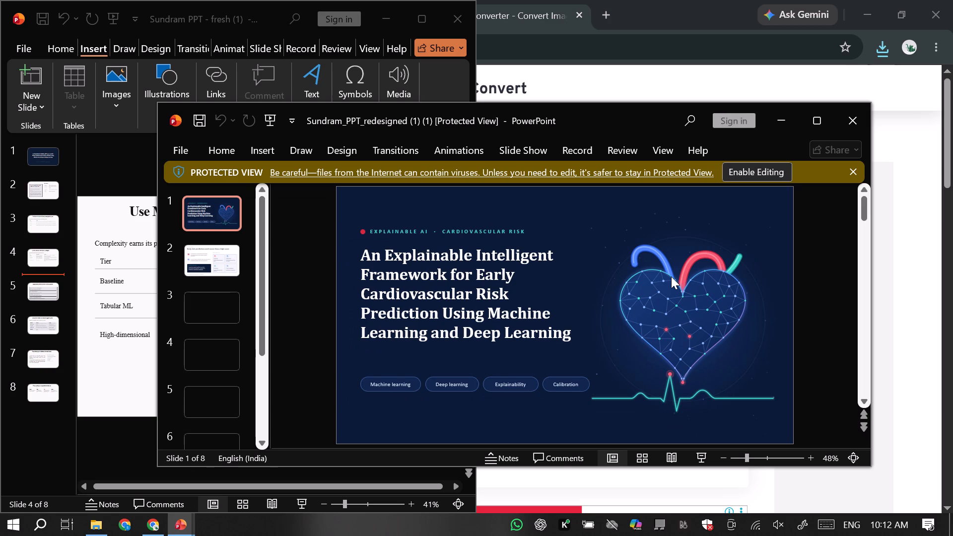
# Examine slides 1 to 6 of the newly converted deck, checking whether slide 6 shows its content.
pyautogui.scroll(-1, 671, 276)
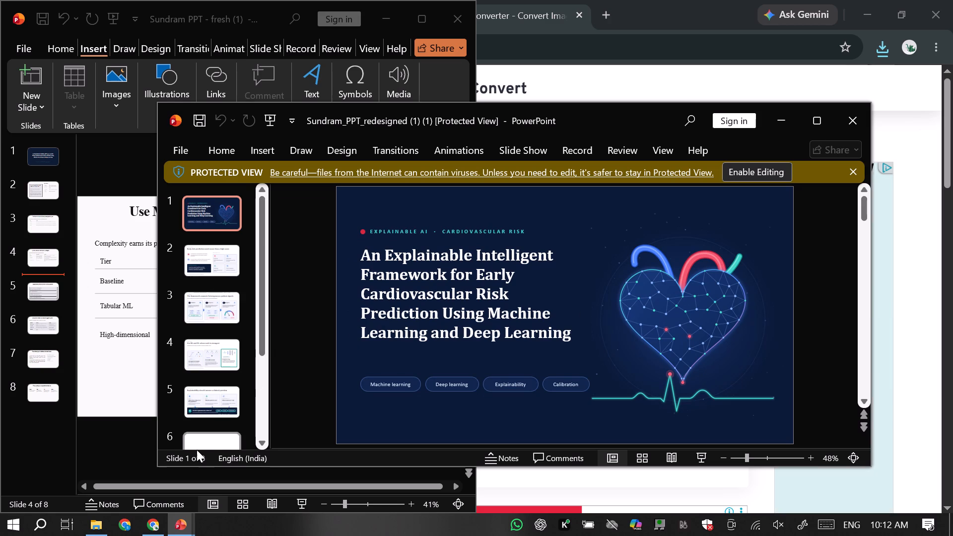
pyautogui.click(197, 450)
pyautogui.click(206, 437)
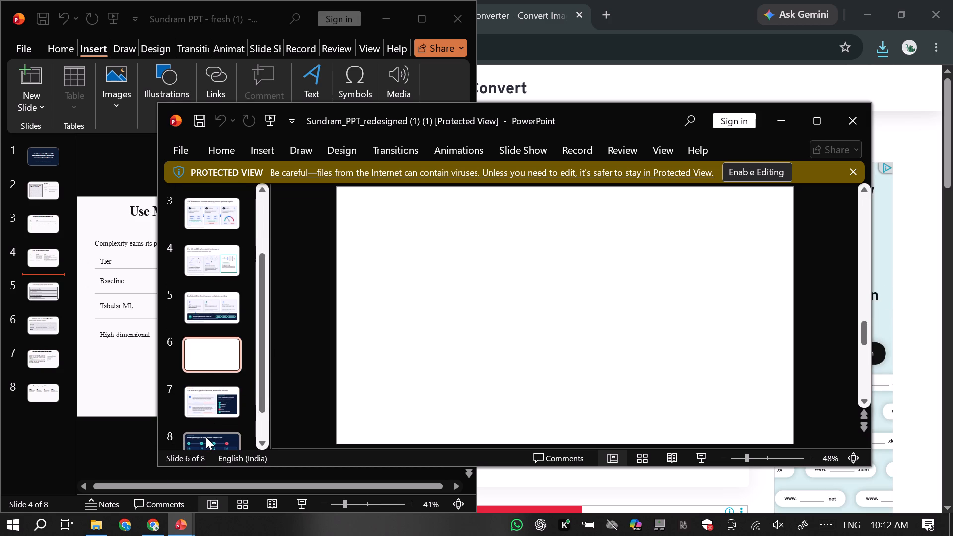
pyautogui.moveTo(264, 321); pyautogui.dragTo(246, 262)
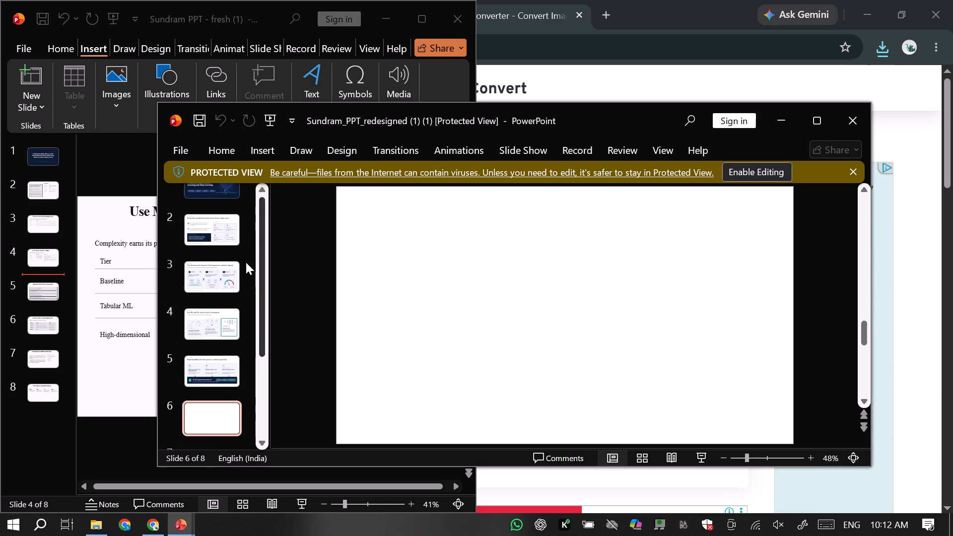
pyautogui.moveTo(246, 262); pyautogui.dragTo(243, 233)
pyautogui.click(223, 249)
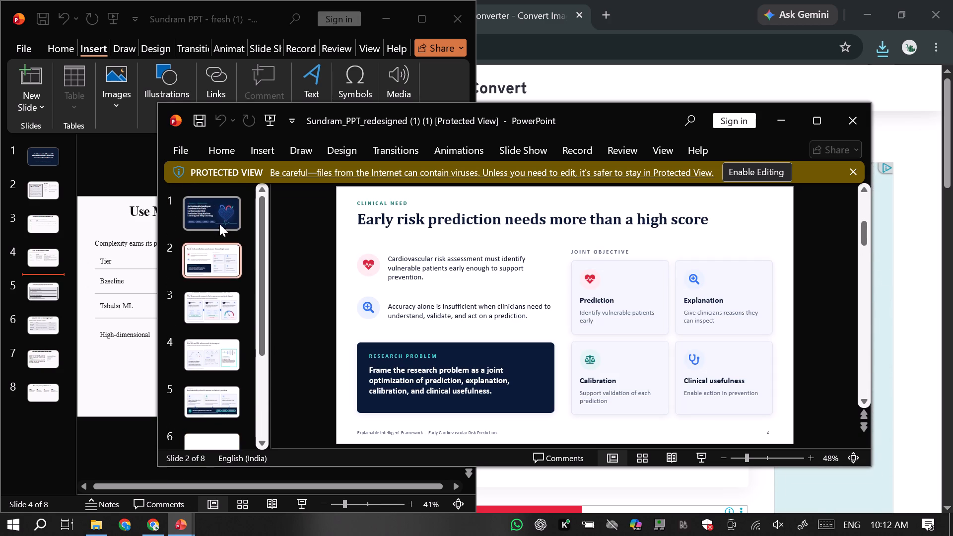
pyautogui.click(219, 218)
pyautogui.click(208, 252)
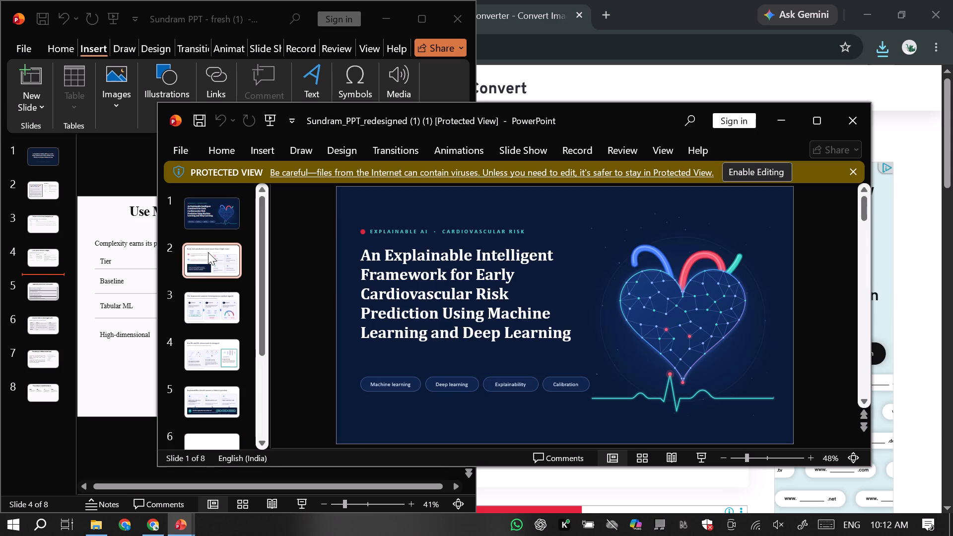
pyautogui.click(210, 309)
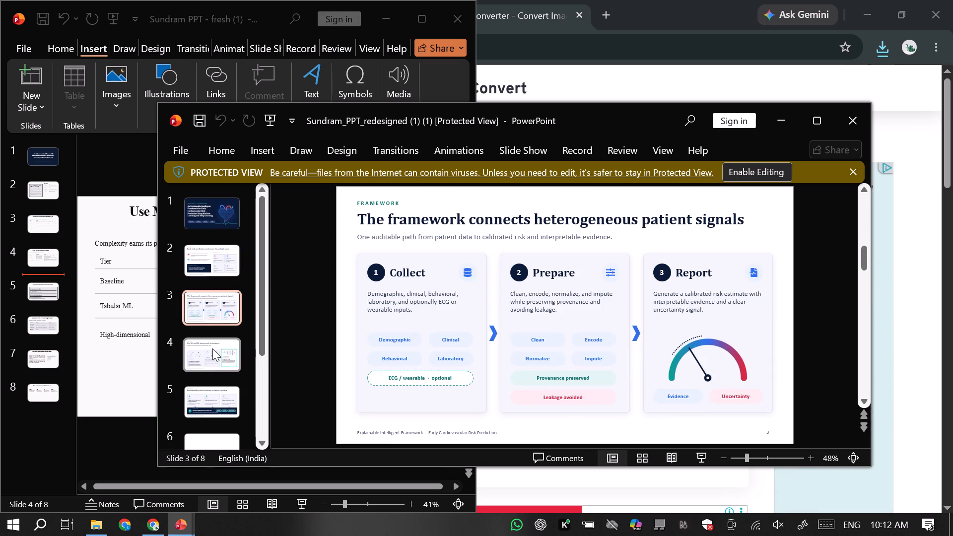
pyautogui.click(212, 348)
pyautogui.click(213, 400)
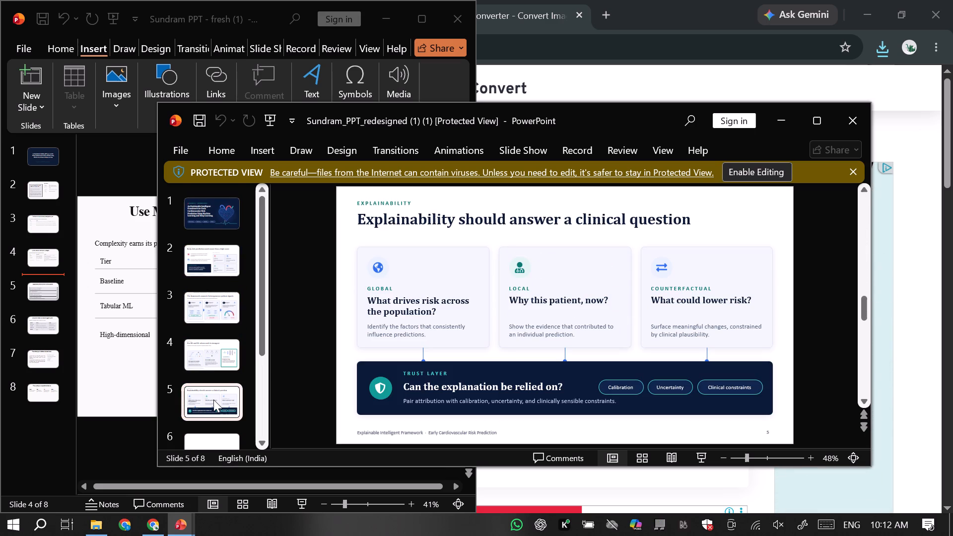
pyautogui.scroll(-2, 227, 373)
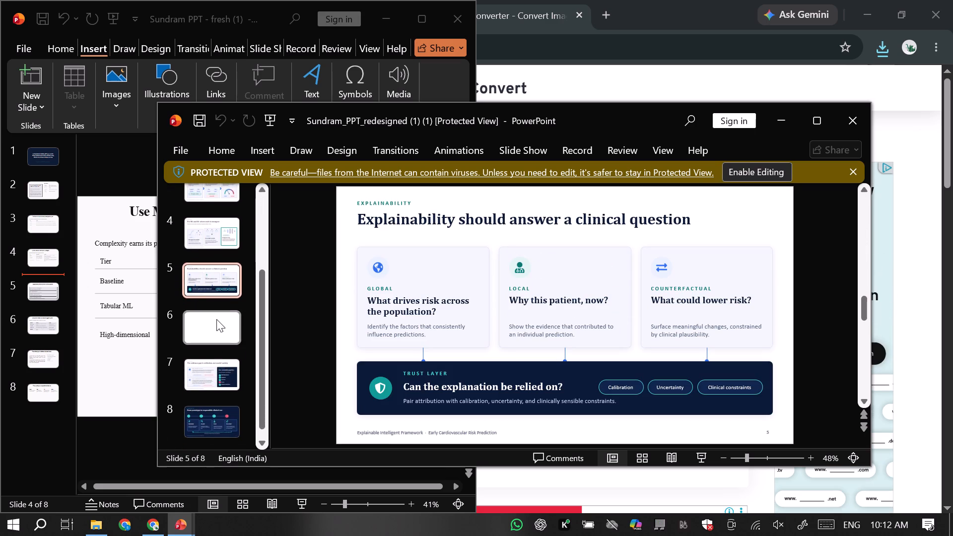
pyautogui.click(216, 319)
pyautogui.scroll(4, 216, 319)
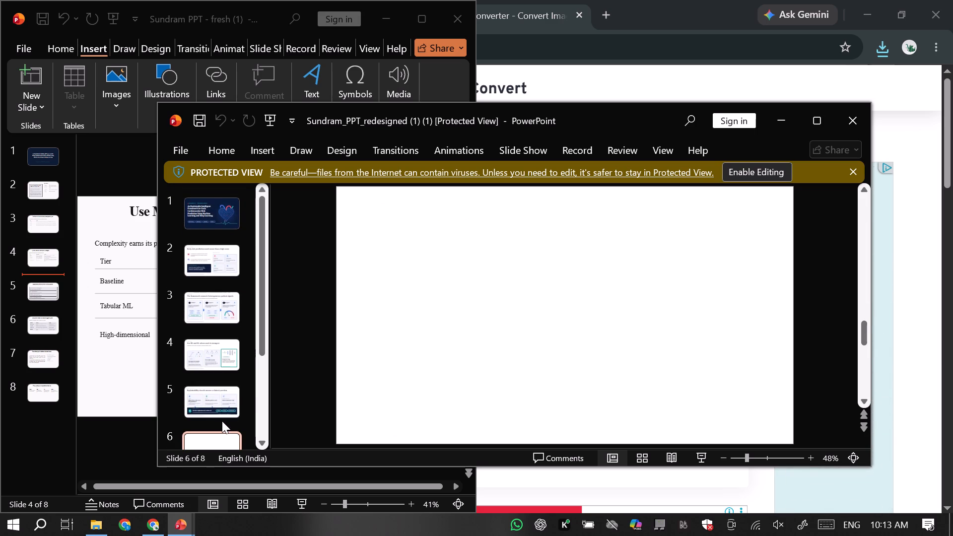
pyautogui.scroll(2, 193, 302)
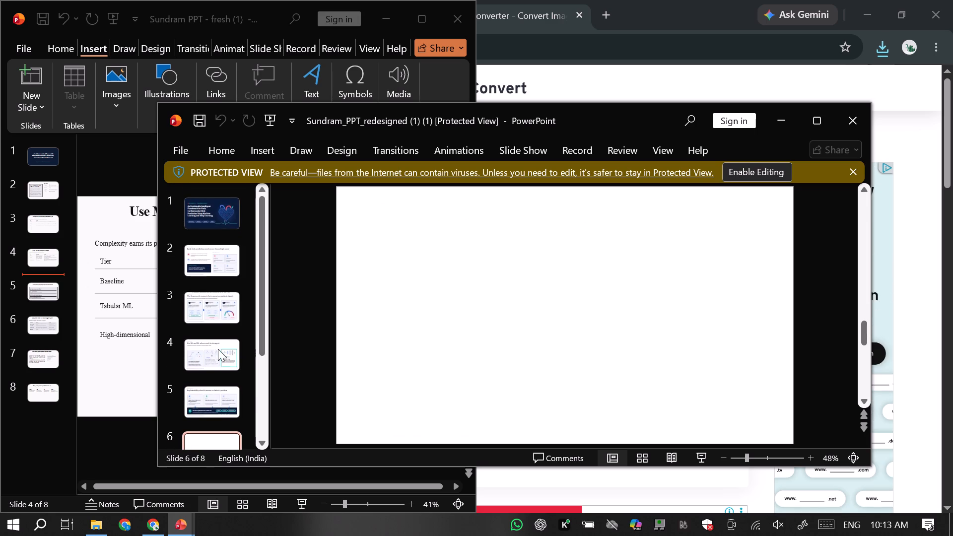
pyautogui.scroll(-1, 209, 377)
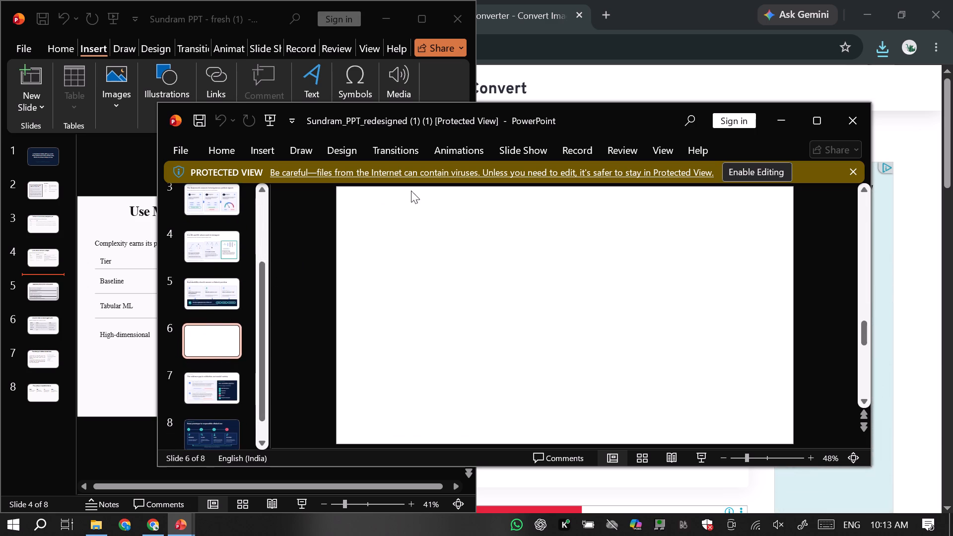
pyautogui.click(865, 132)
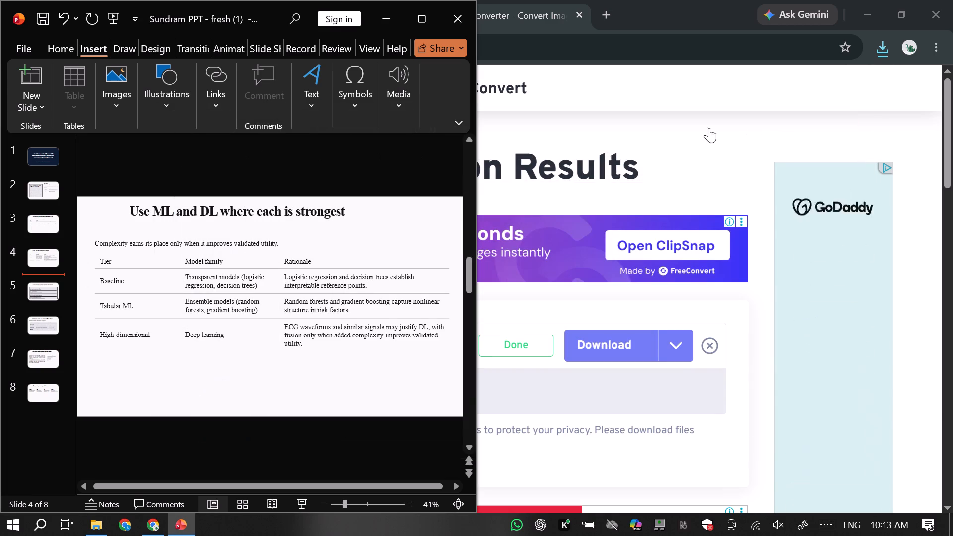
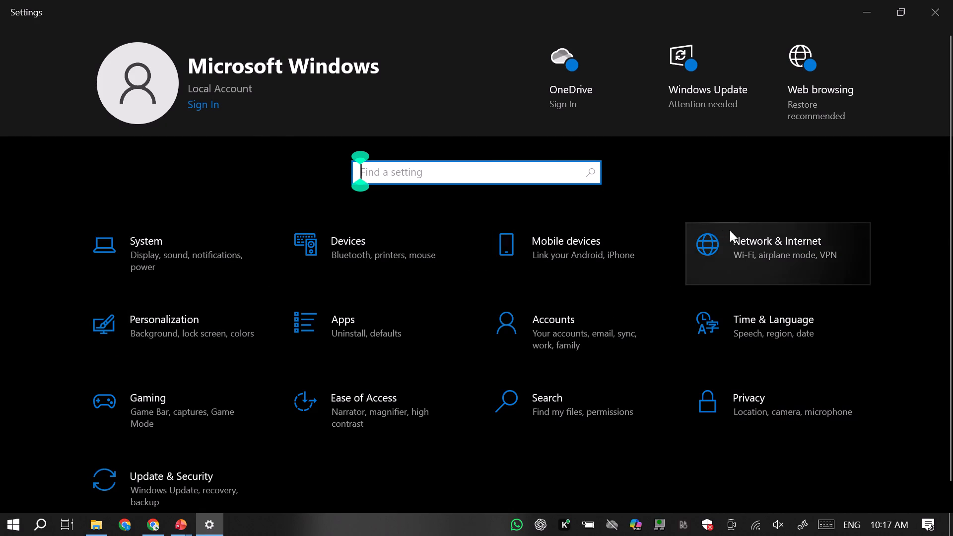
pyautogui.click(592, 258)
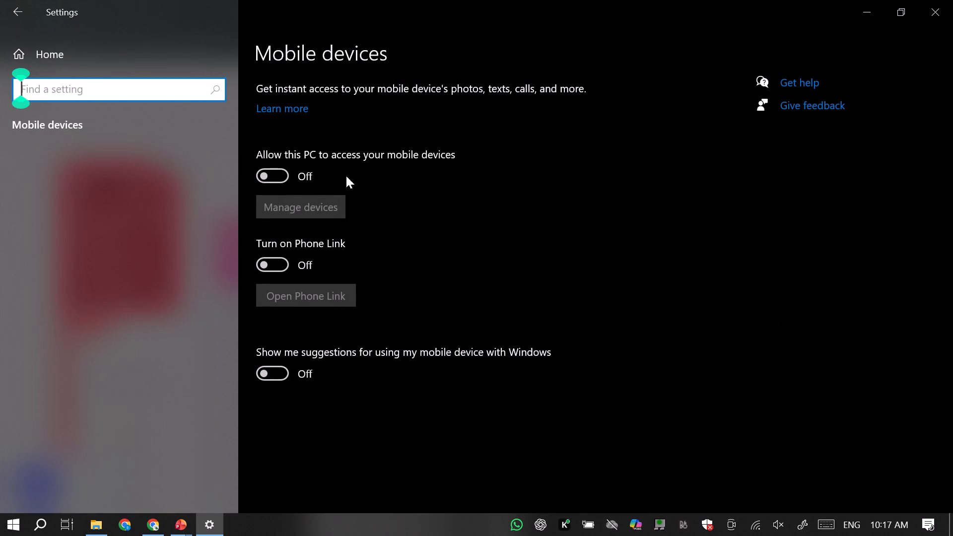
pyautogui.click(18, 16)
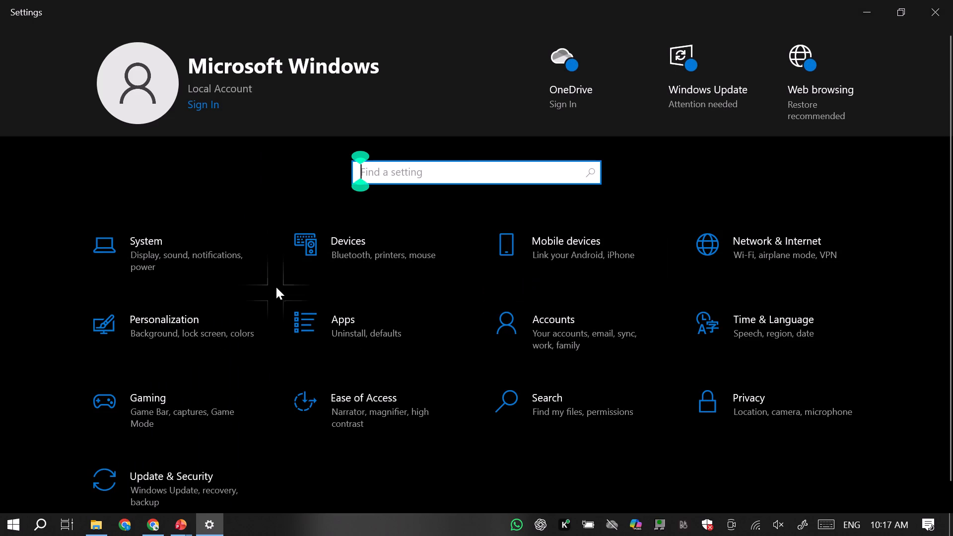
# Open the Devices category in Windows Settings to view the Bluetooth & other devices page.
pyautogui.click(419, 251)
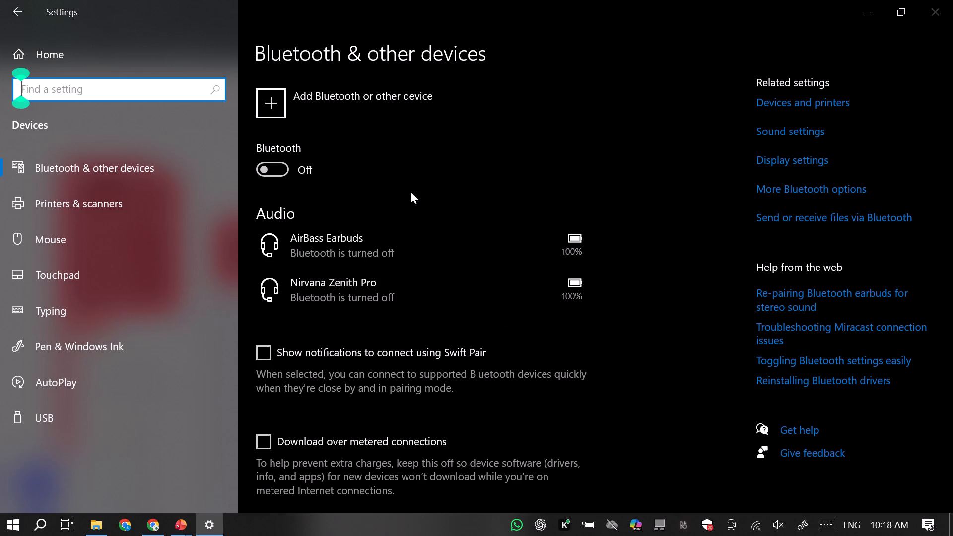
# Switch to Chrome, open a new tab, and enter gmail in the address bar.
pyautogui.click(157, 531)
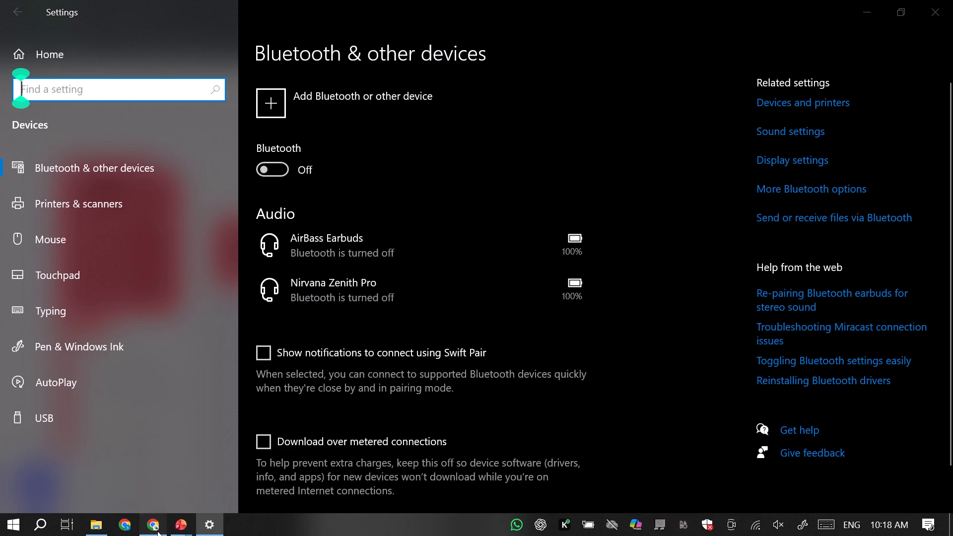
pyautogui.click(600, 16)
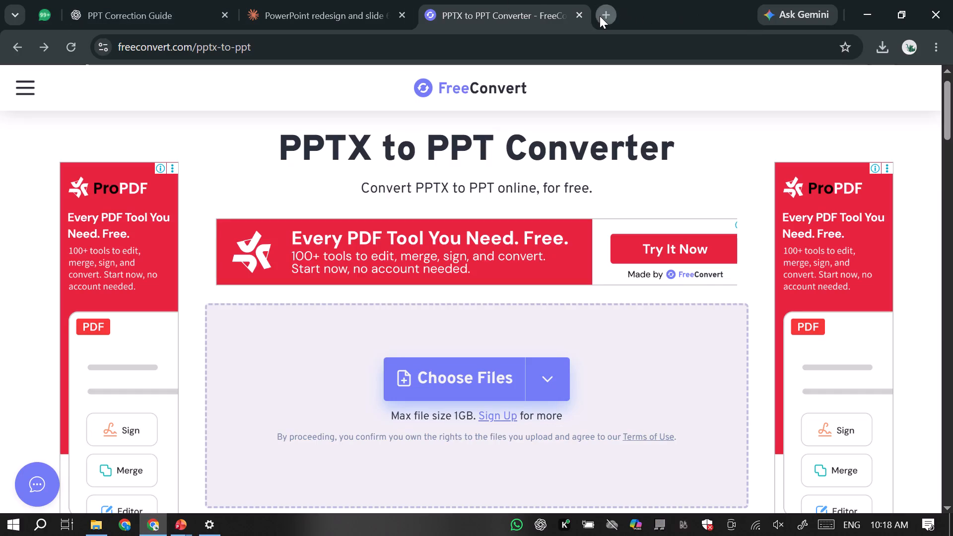
pyautogui.click(505, 42)
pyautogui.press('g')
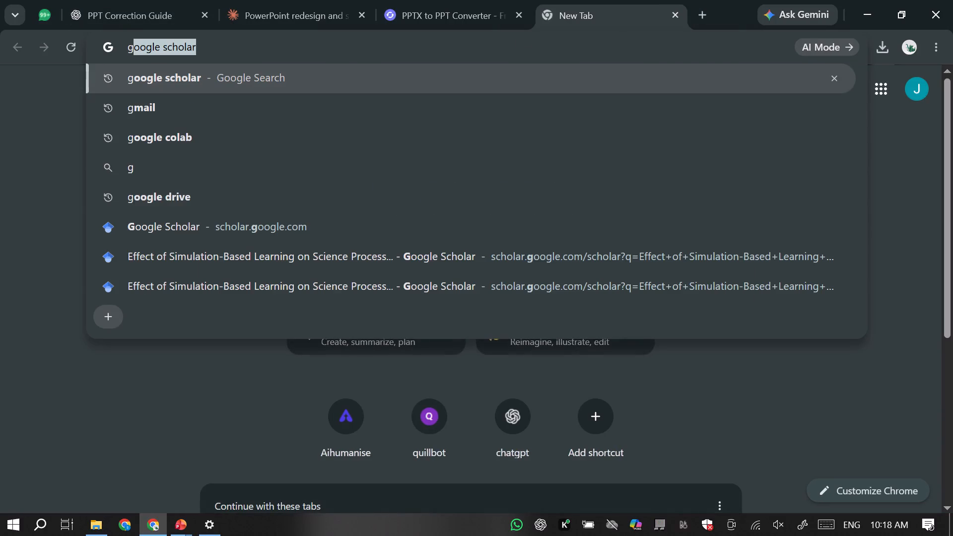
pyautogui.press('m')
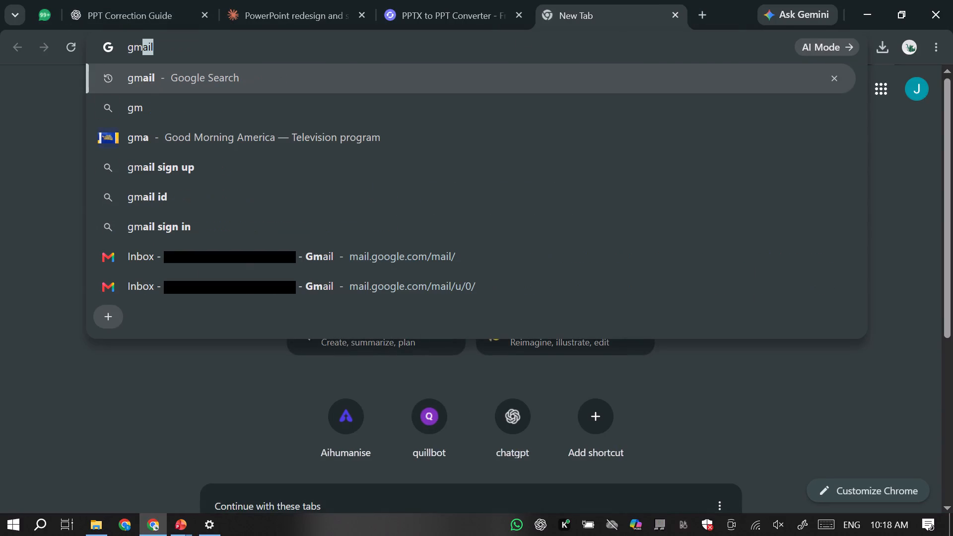
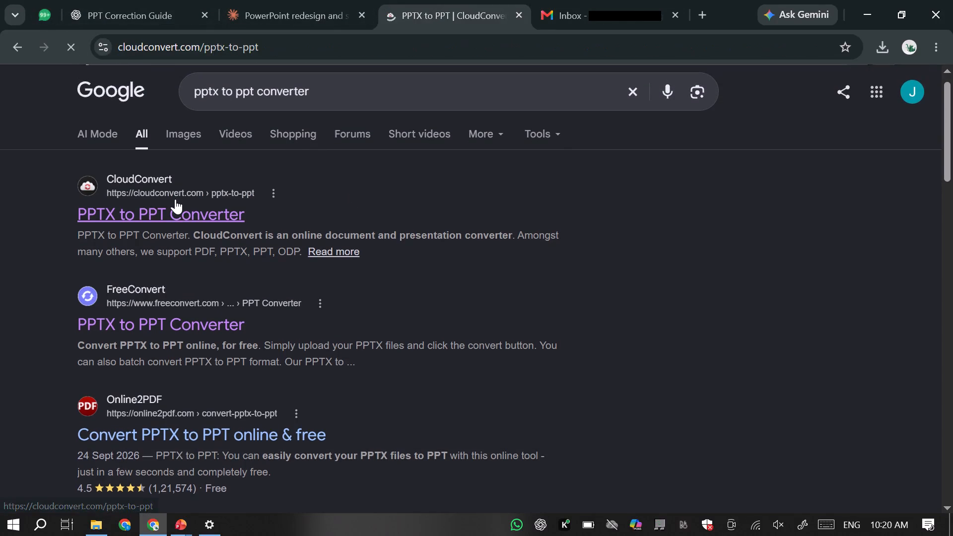
# Open the file chooser on CloudConvert's PPTX to PPT converter page to select a file for conversion.
pyautogui.scroll(-1, 427, 384)
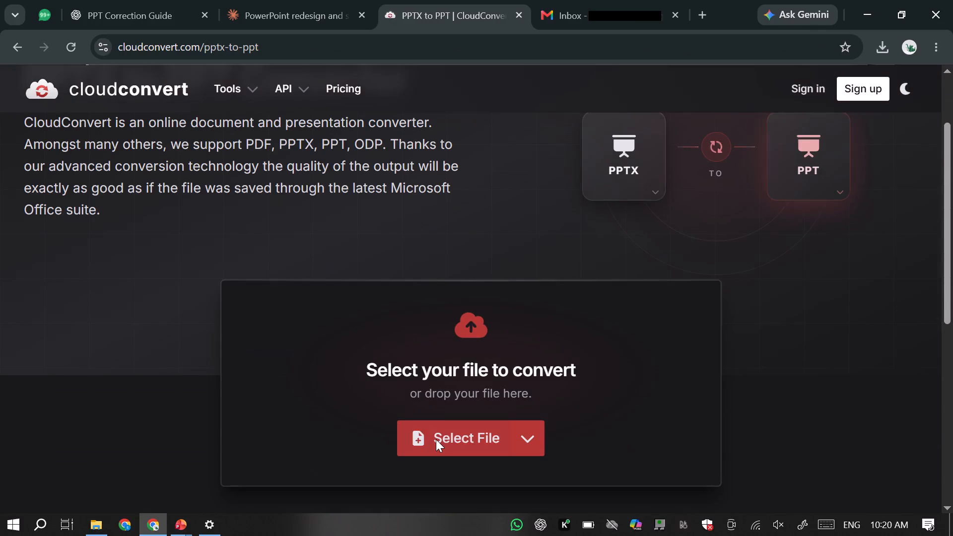
pyautogui.click(435, 439)
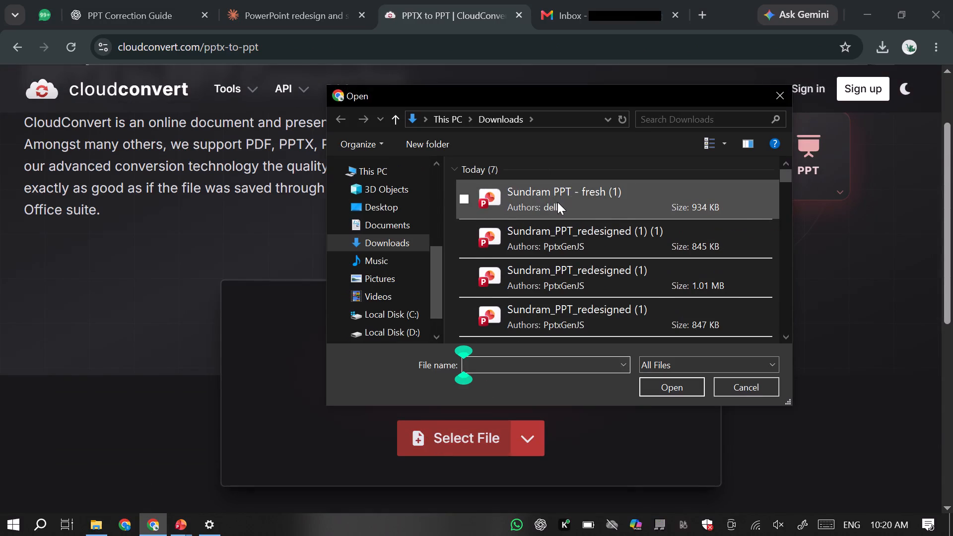
# Add Sundram_PPT_redesigned (3) from the Downloads folder to the CloudConvert PPTX to PPT converter.
pyautogui.scroll(-2, 551, 240)
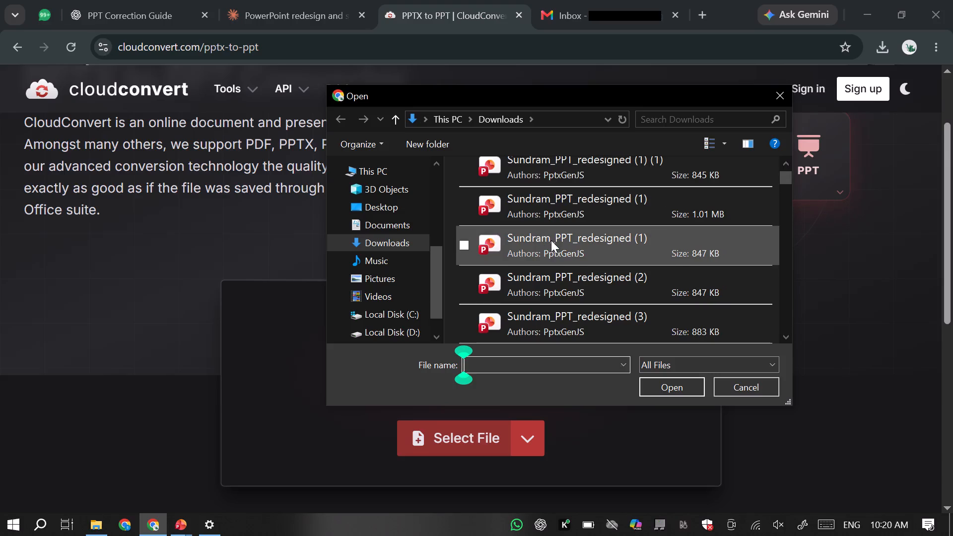
pyautogui.scroll(-1, 551, 309)
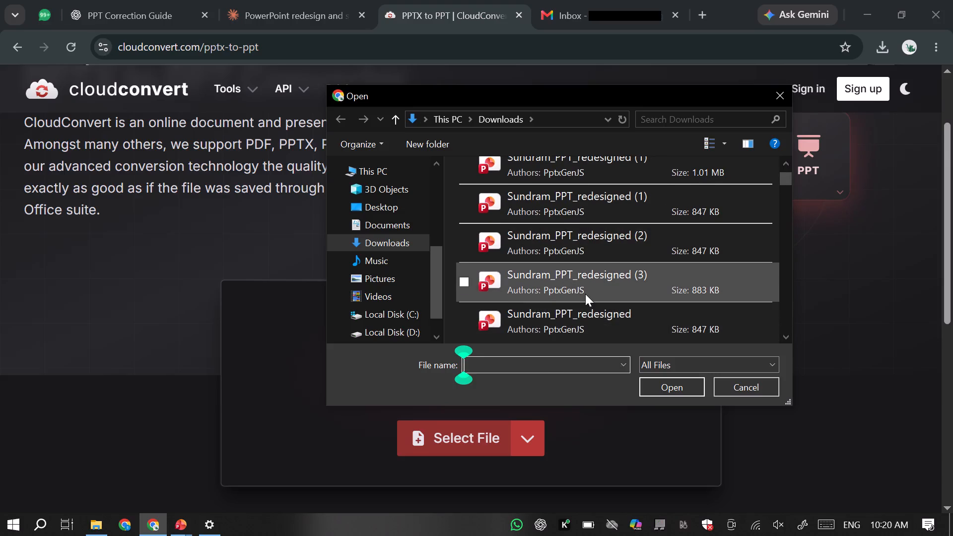
pyautogui.click(585, 294)
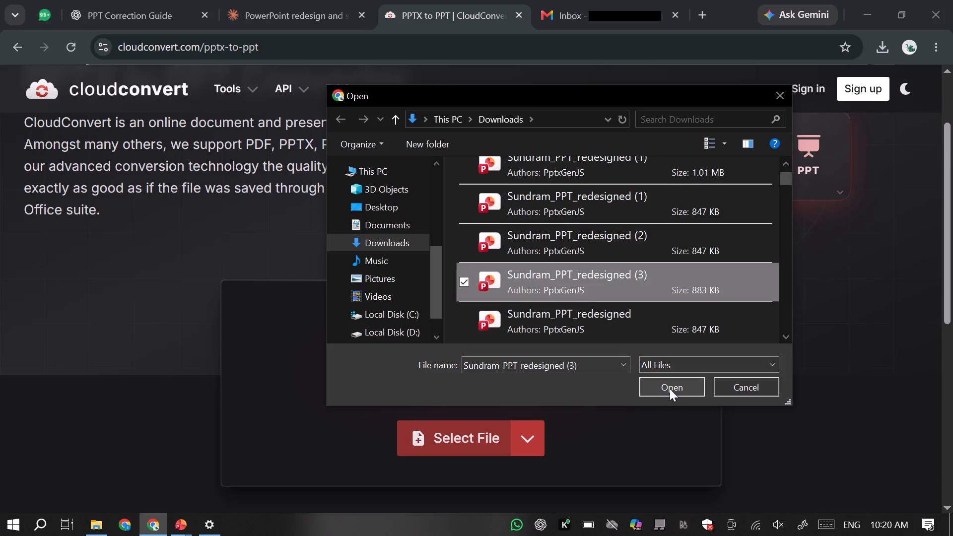
pyautogui.click(670, 389)
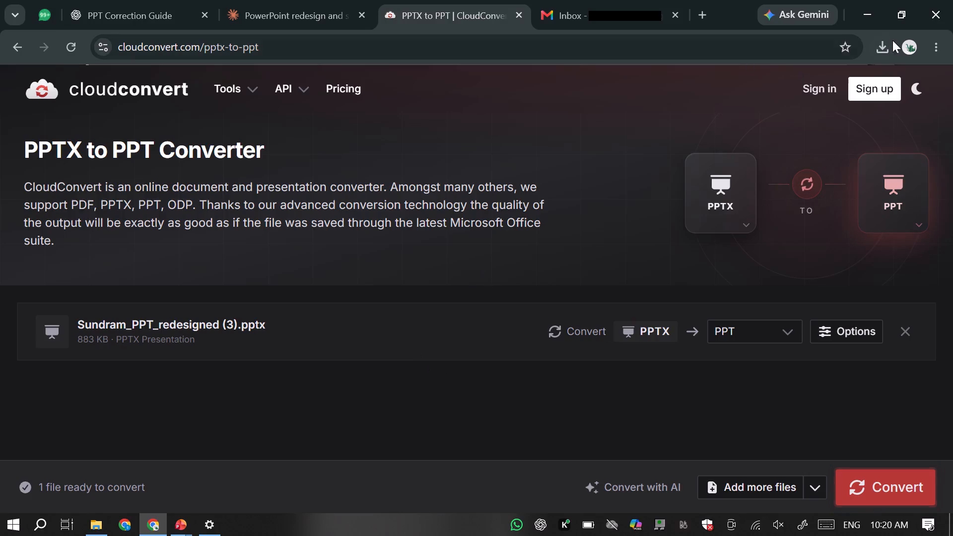
# Open the downloaded Sundram_PPT_redesigned (3).pptx in PowerPoint, looking over slides 5 and 6 of the already open copy while it loads.
pyautogui.click(880, 51)
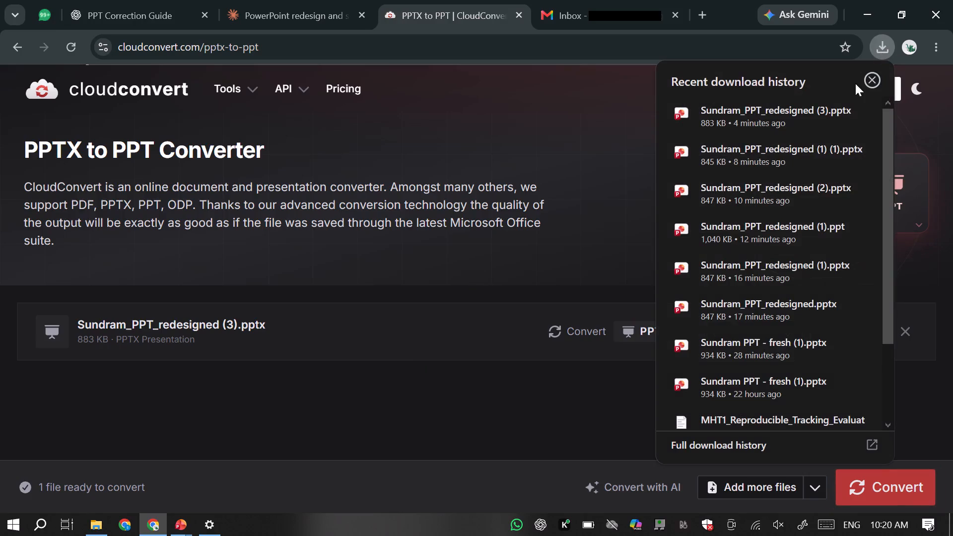
pyautogui.click(850, 113)
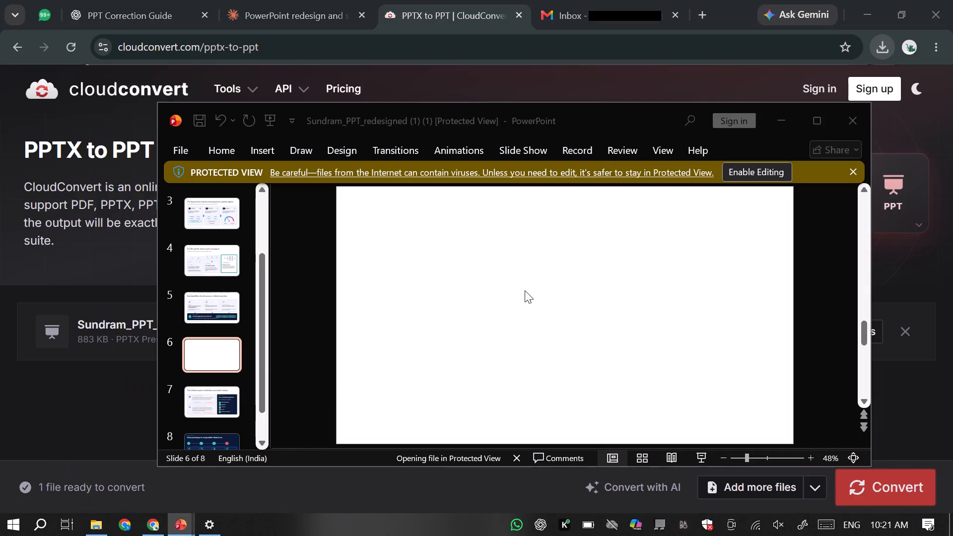
pyautogui.scroll(1, 487, 319)
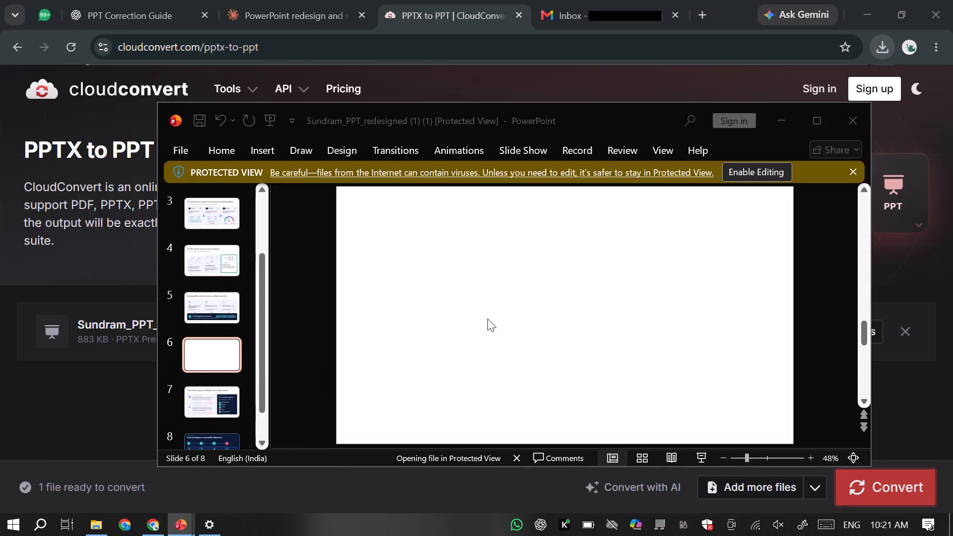
pyautogui.scroll(13, 487, 319)
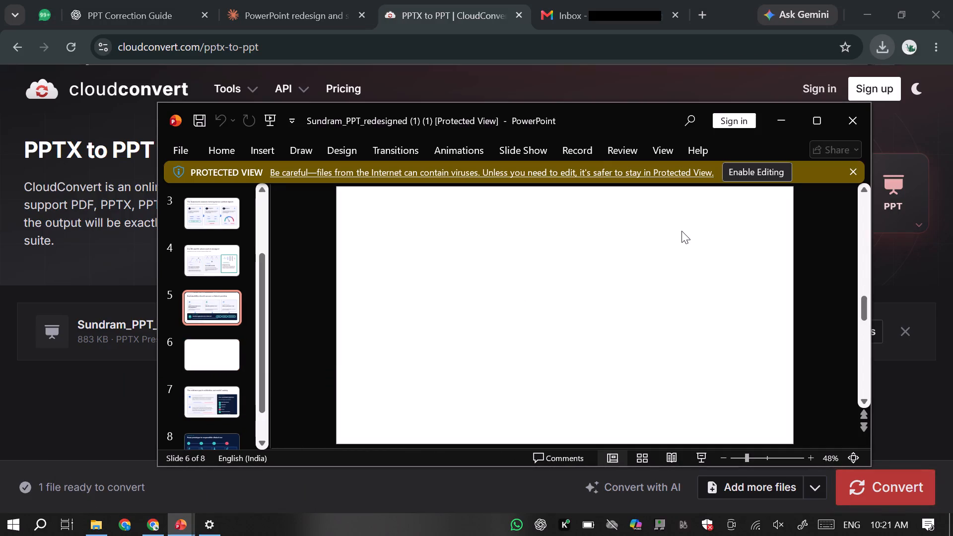
pyautogui.scroll(-1, 608, 286)
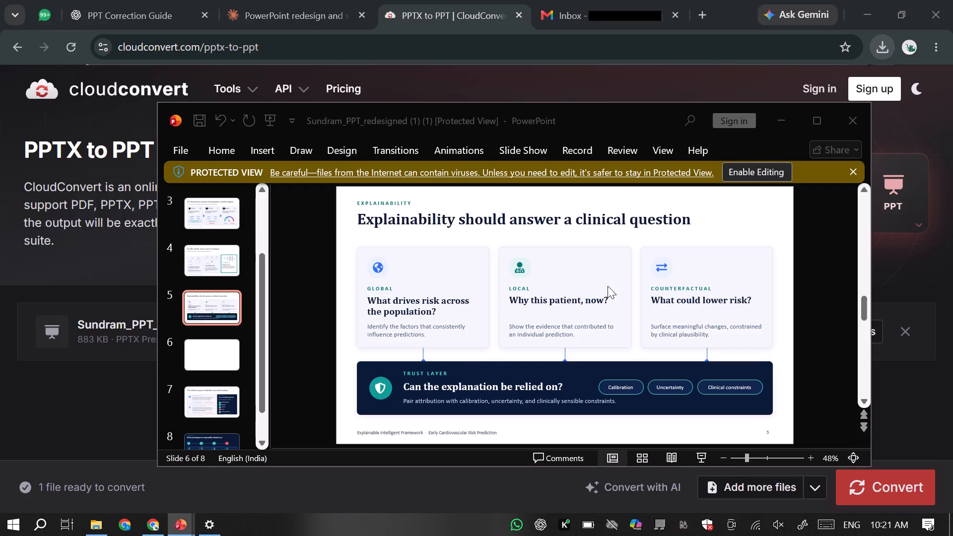
pyautogui.scroll(-3, 608, 286)
pyautogui.scroll(-1, 540, 359)
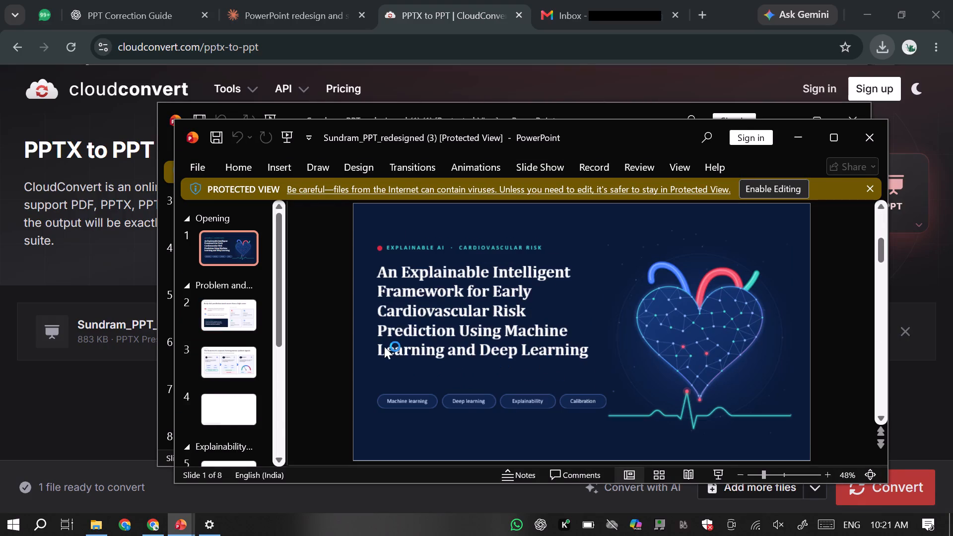
# Examine slides 2 through 6 of Sundram_PPT_redesigned (3) in PowerPoint, and close both open presentations.
pyautogui.click(217, 412)
pyautogui.scroll(-1, 217, 412)
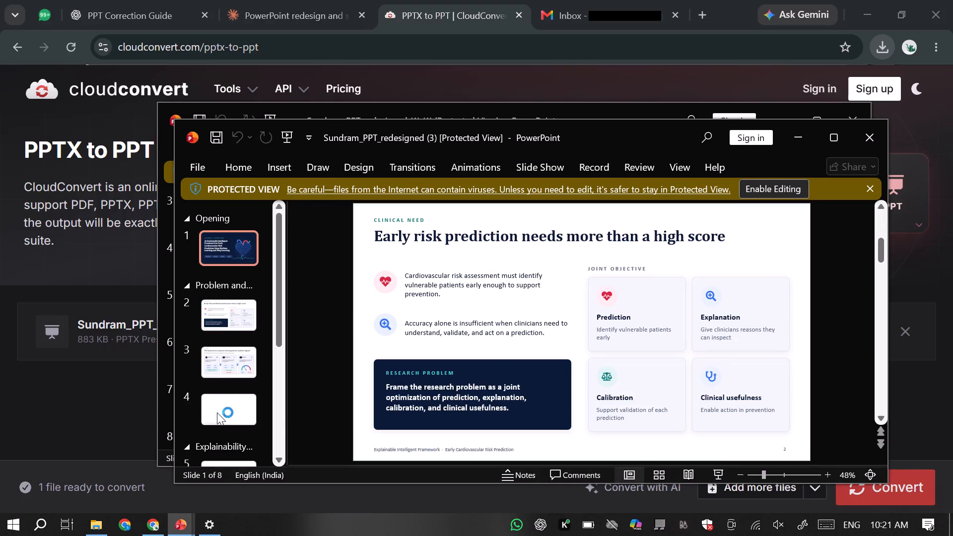
pyautogui.scroll(-1, 212, 418)
pyautogui.click(214, 445)
pyautogui.scroll(-1, 214, 445)
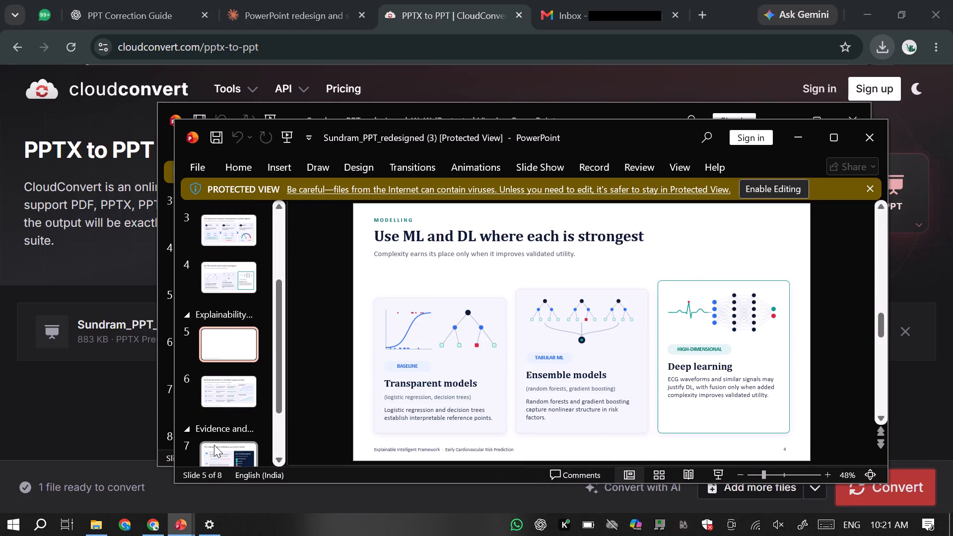
pyautogui.scroll(-1, 214, 445)
pyautogui.scroll(-2, 227, 396)
pyautogui.click(227, 390)
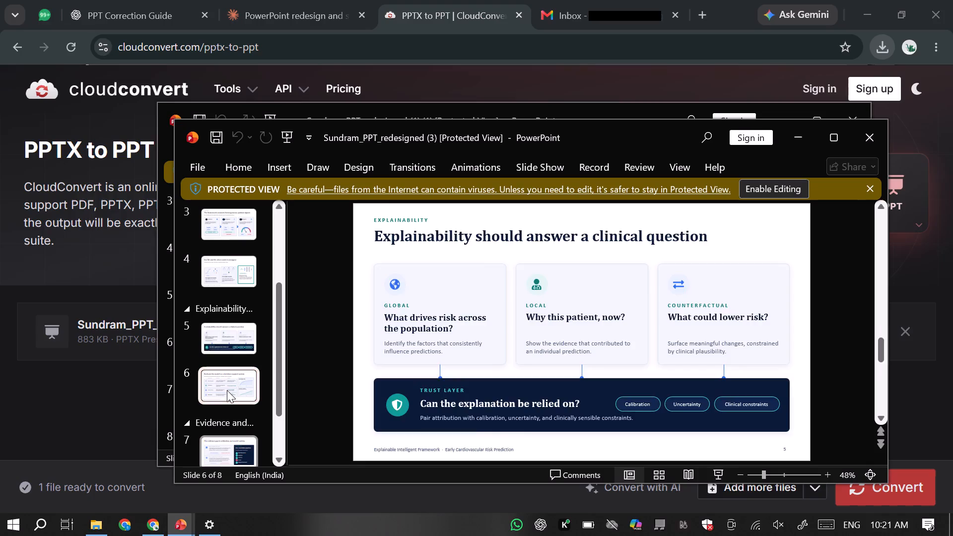
pyautogui.click(230, 336)
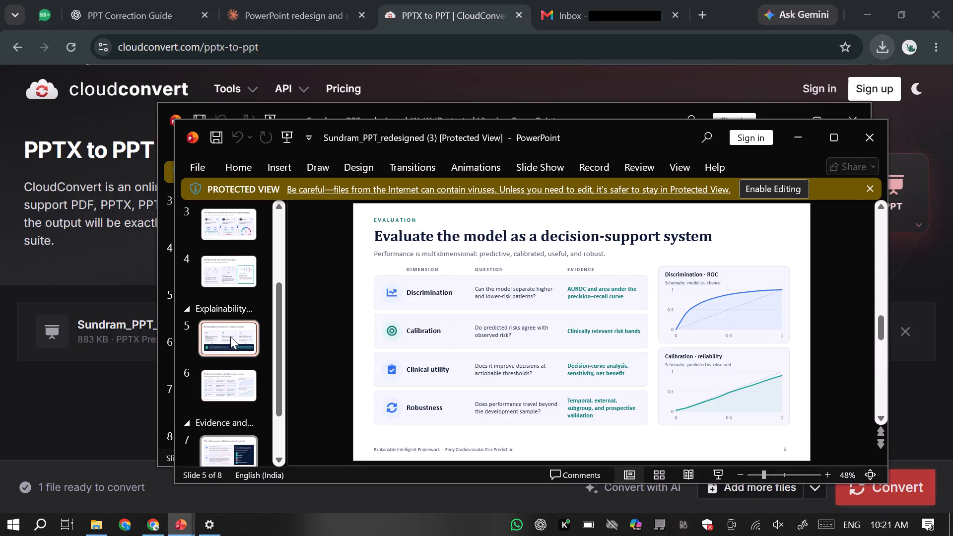
pyautogui.scroll(2, 568, 286)
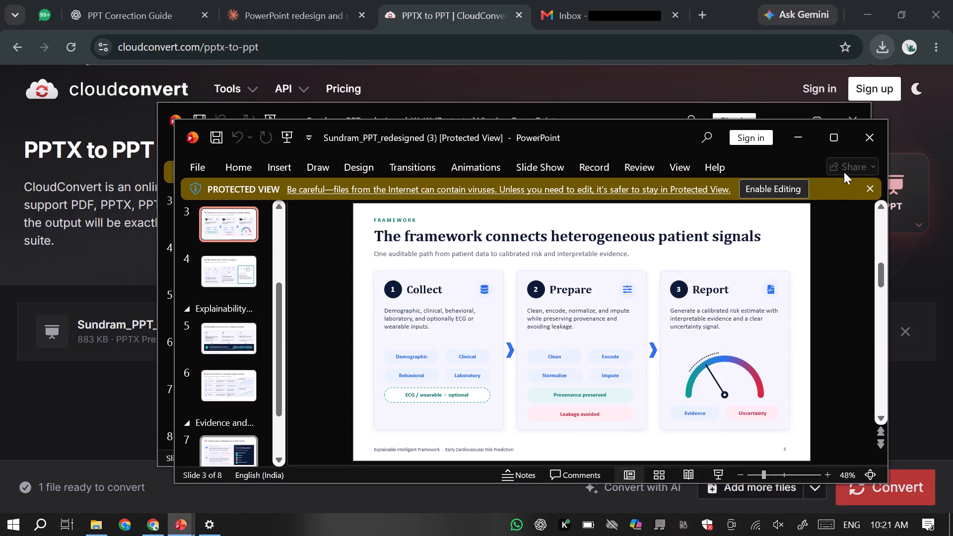
pyautogui.click(867, 144)
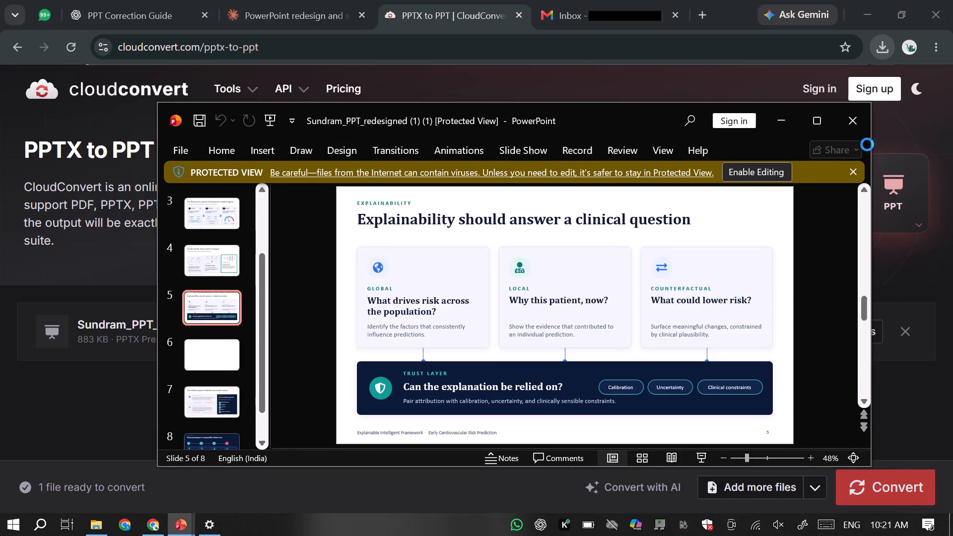
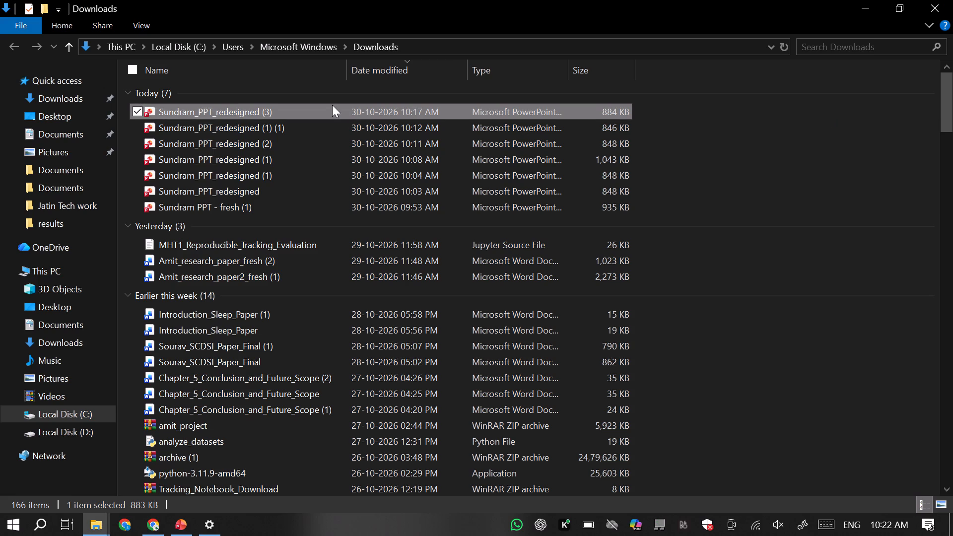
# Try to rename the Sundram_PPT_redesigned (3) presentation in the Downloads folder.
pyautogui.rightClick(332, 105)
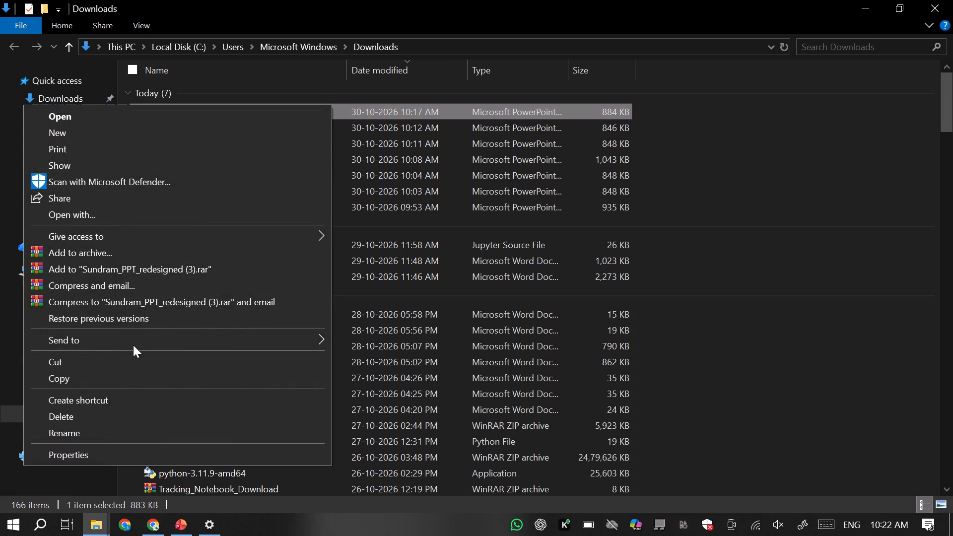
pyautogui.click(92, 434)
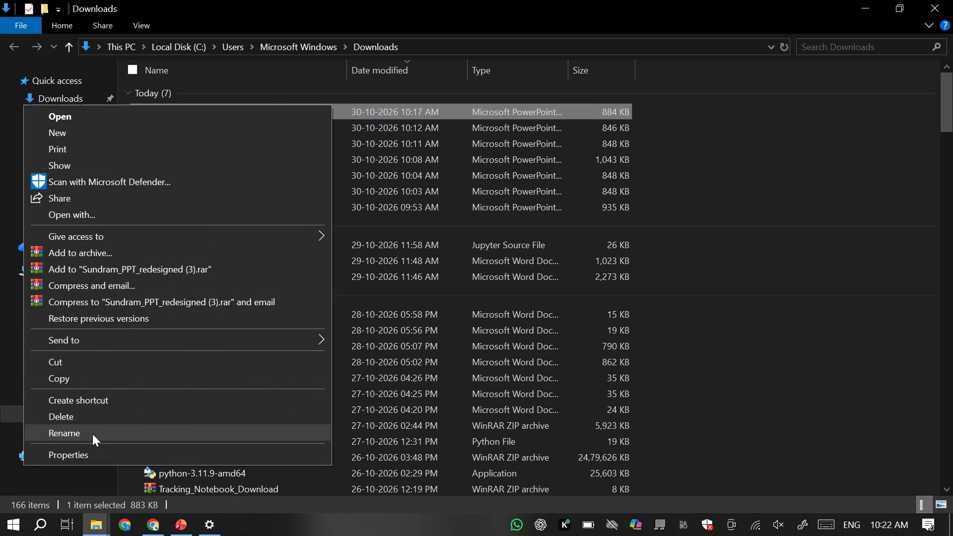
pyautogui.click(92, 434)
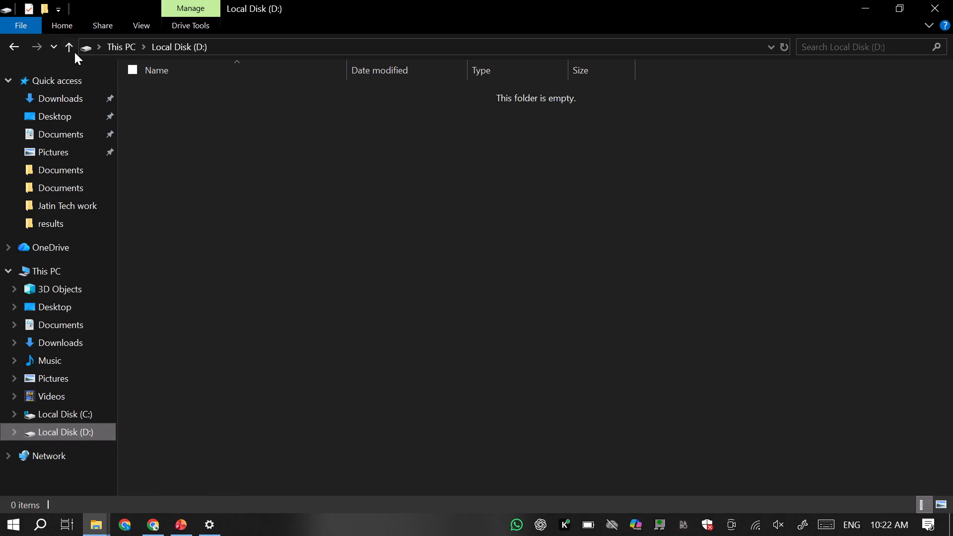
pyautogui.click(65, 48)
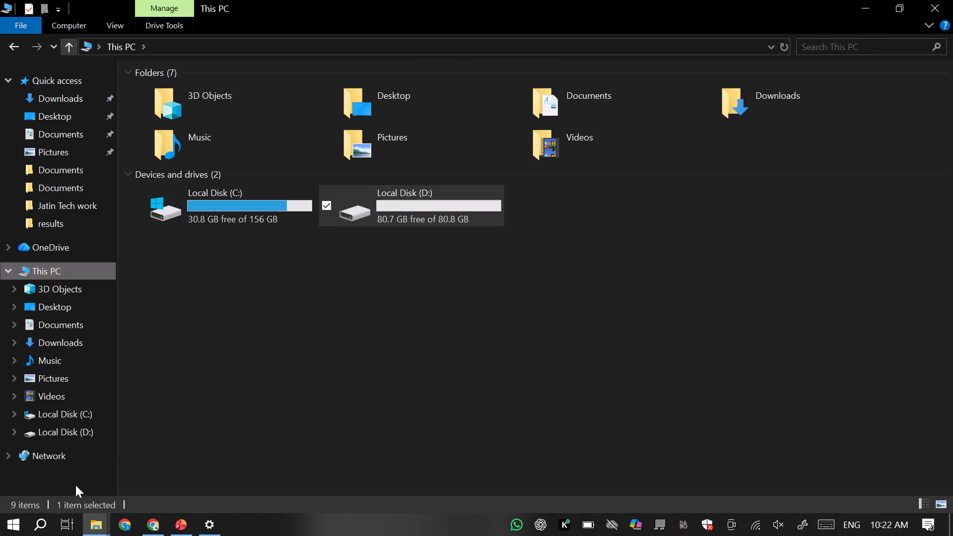
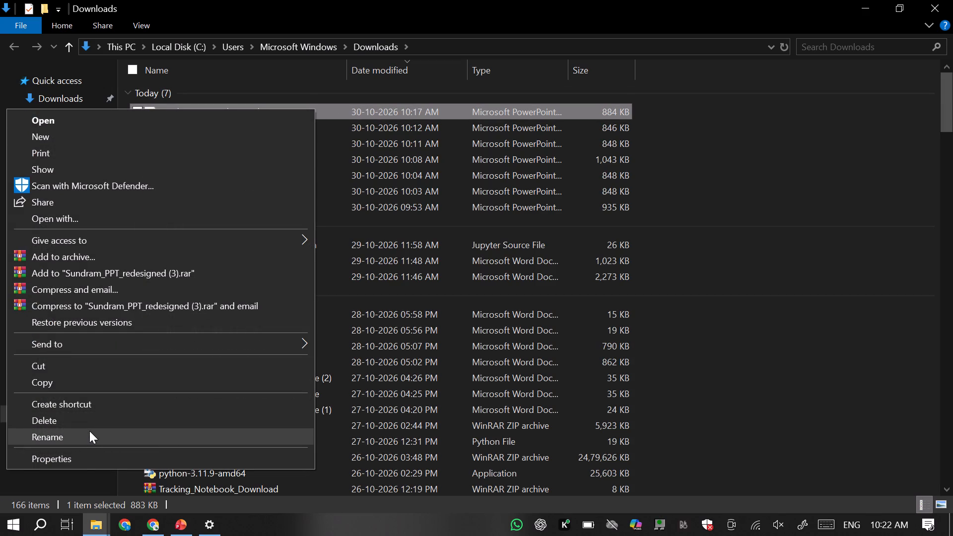
# Rename Sundram_PPT_redesigned (3) in the Downloads folder as Sundram_PPT_Final.
pyautogui.click(87, 434)
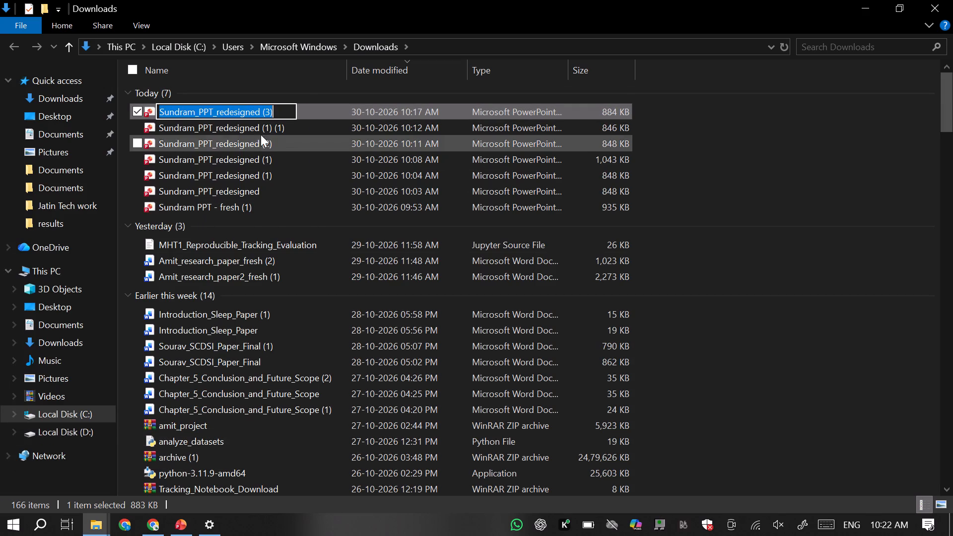
pyautogui.click(276, 112)
pyautogui.press('BackSpace')
pyautogui.press('BackSpace')
pyautogui.press('BackSpace')
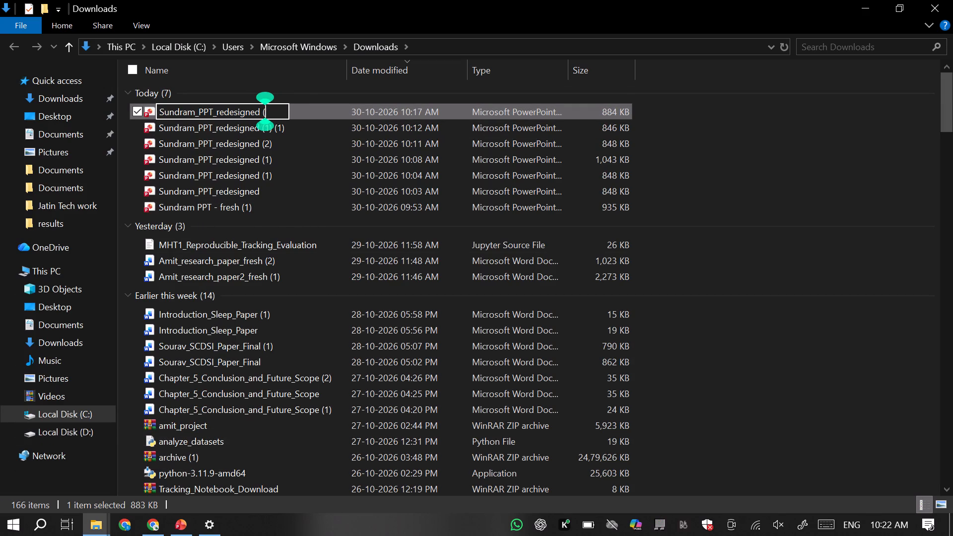
pyautogui.press('BackSpace')
pyautogui.press('BackSpace')
pyautogui.press('BackSpace')
pyautogui.press('BackSpace')
pyautogui.press('BackSpace')
pyautogui.press('BackSpace')
pyautogui.press('BackSpace')
pyautogui.press('BackSpace')
pyautogui.press('BackSpace')
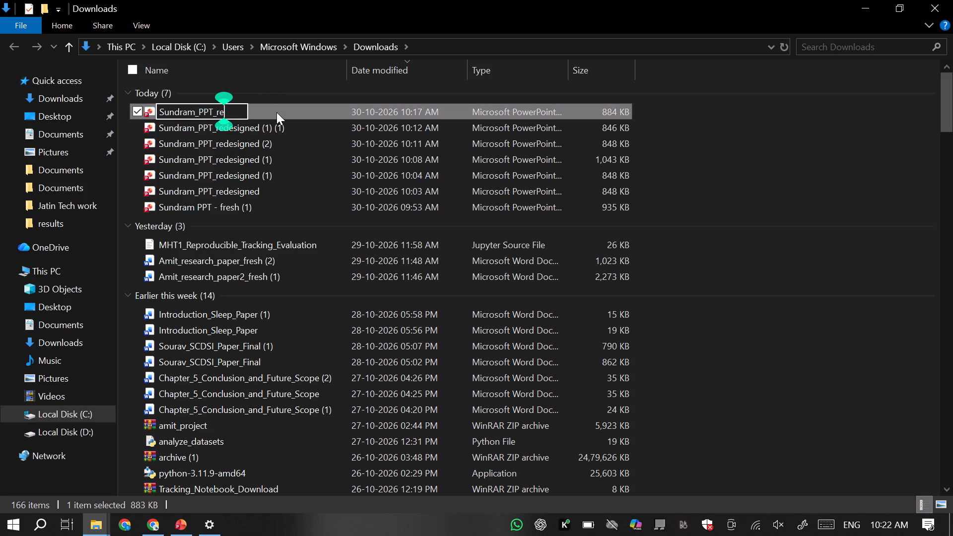
pyautogui.press('BackSpace')
pyautogui.press('BackSpace')
pyautogui.write('Fianl')
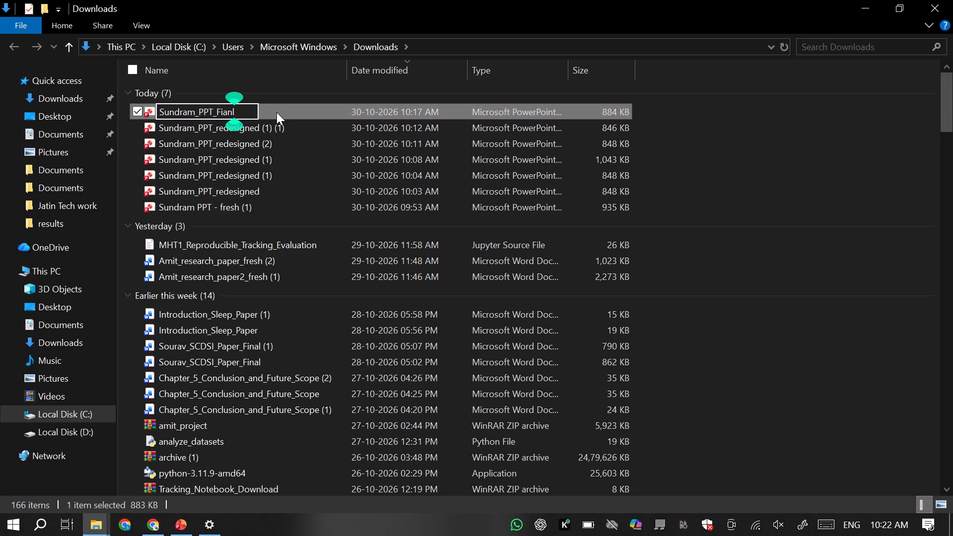
pyautogui.press('BackSpace')
pyautogui.press('BackSpace')
pyautogui.press('BackSpace')
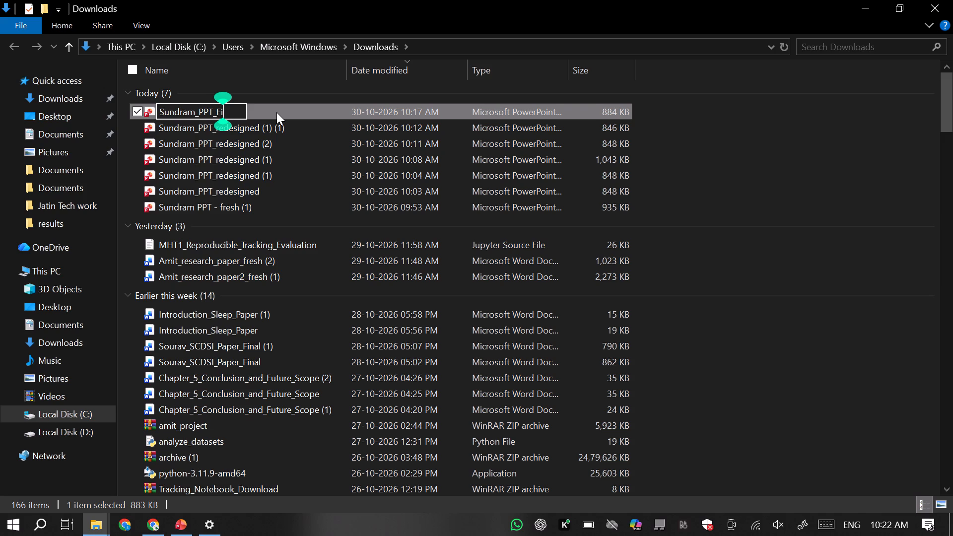
pyautogui.write('nak')
pyautogui.press('BackSpace')
pyautogui.press('l')
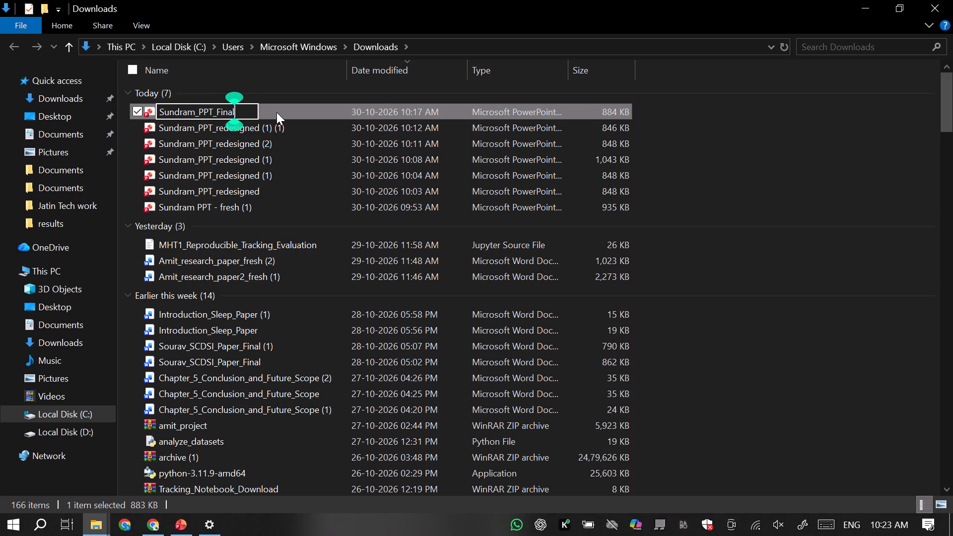
pyautogui.press('Return')
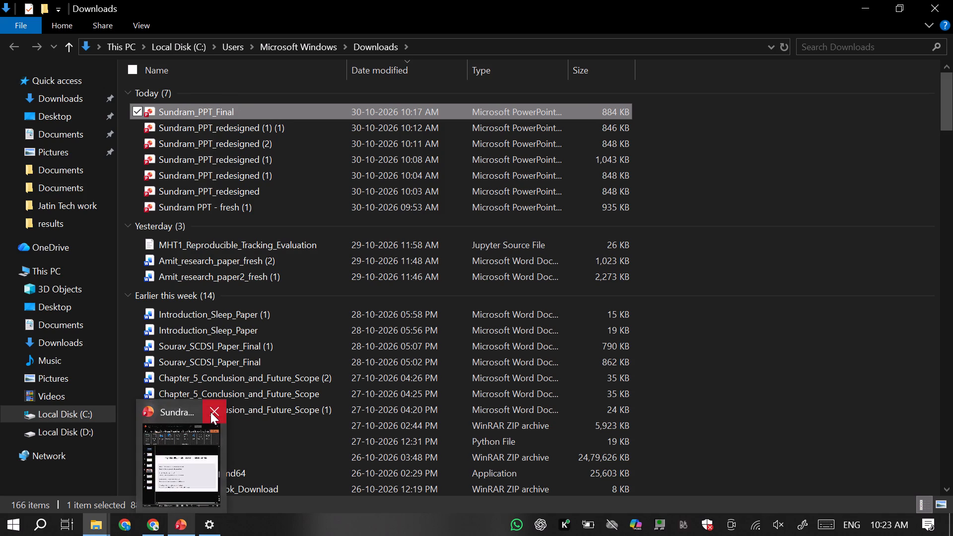
# Close the open Sundram PPT - fresh (1) presentation, saving its changes.
pyautogui.click(210, 412)
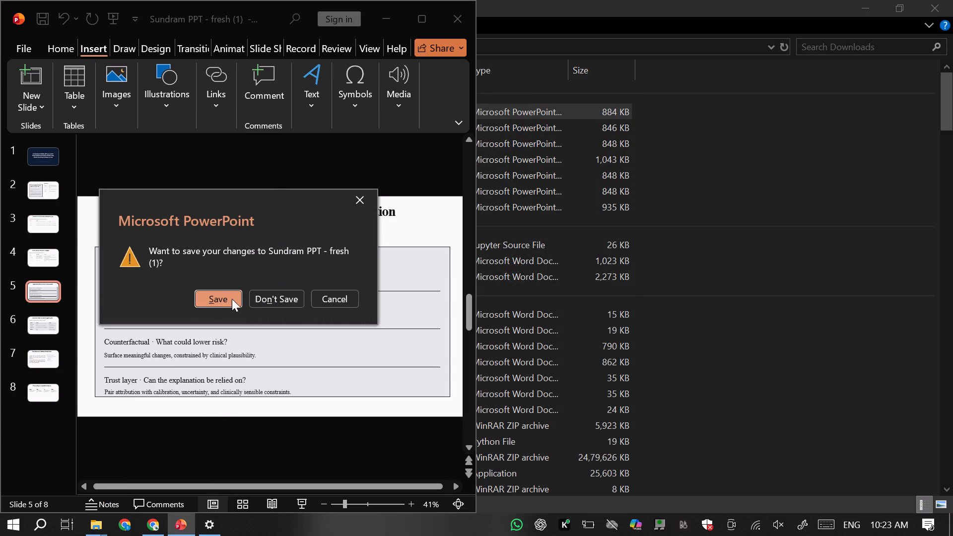
pyautogui.click(220, 293)
# Open Sundram_PPT_Final from the Downloads folder in PowerPoint and maximize its window.
pyautogui.doubleClick(292, 114)
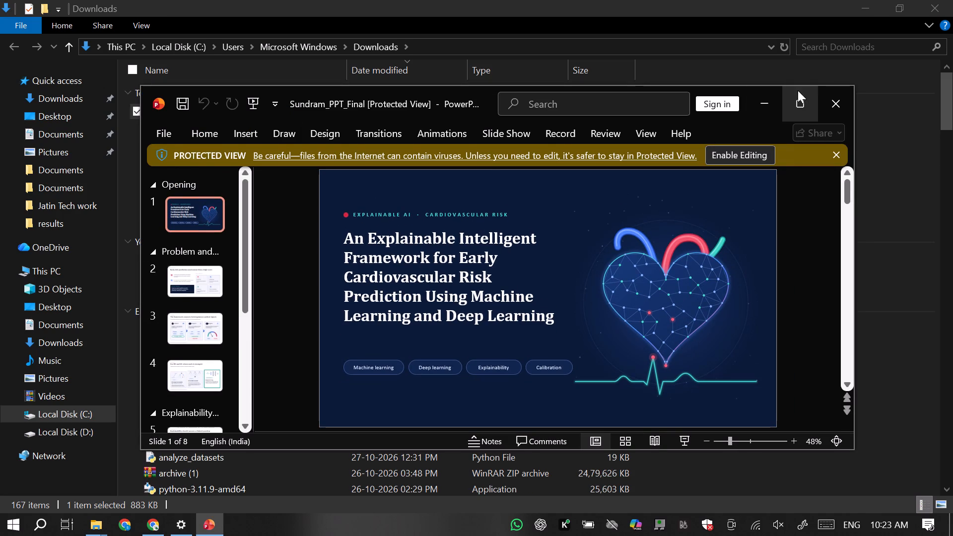
pyautogui.click(799, 101)
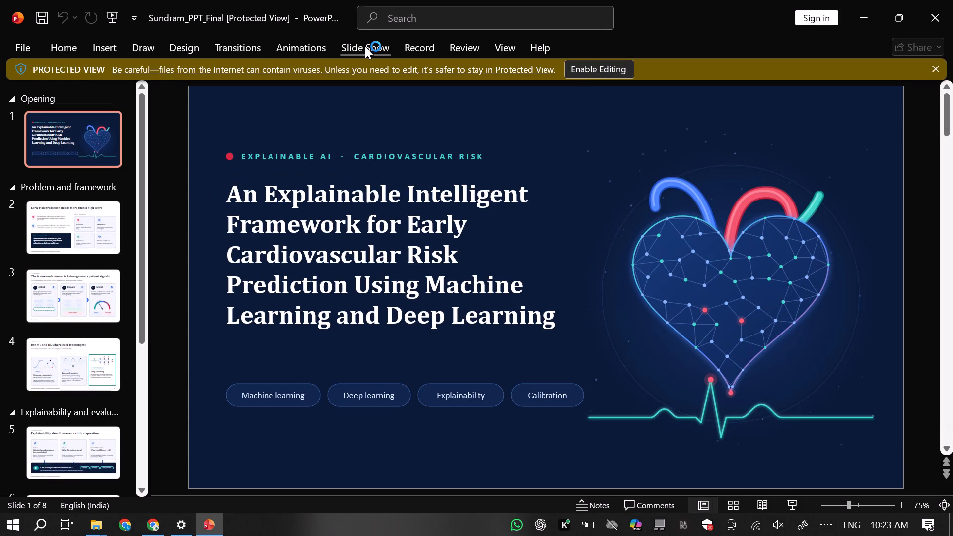
# Play Sundram_PPT_Final as a slide show from slide 1 to its end, and look over the slide thumbnails.
pyautogui.click(117, 21)
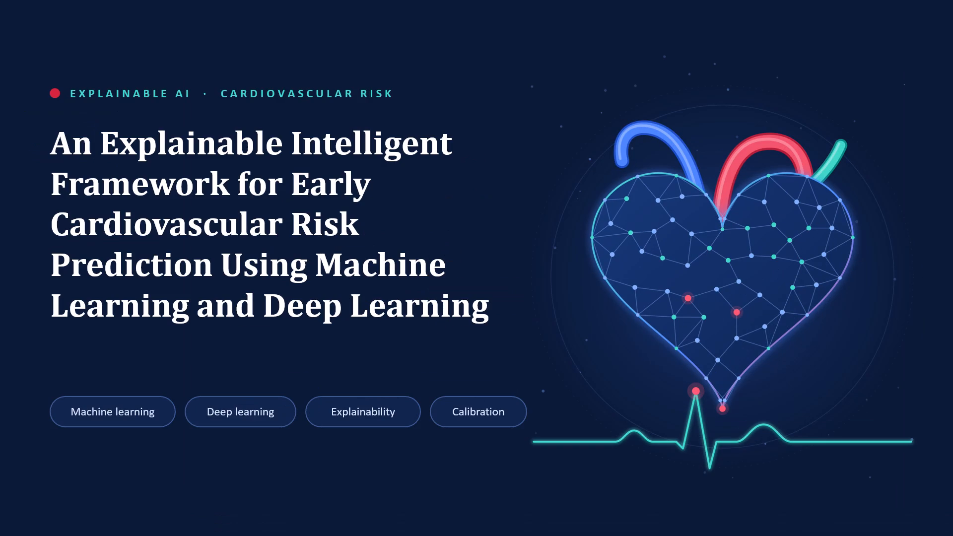
pyautogui.press('Right')
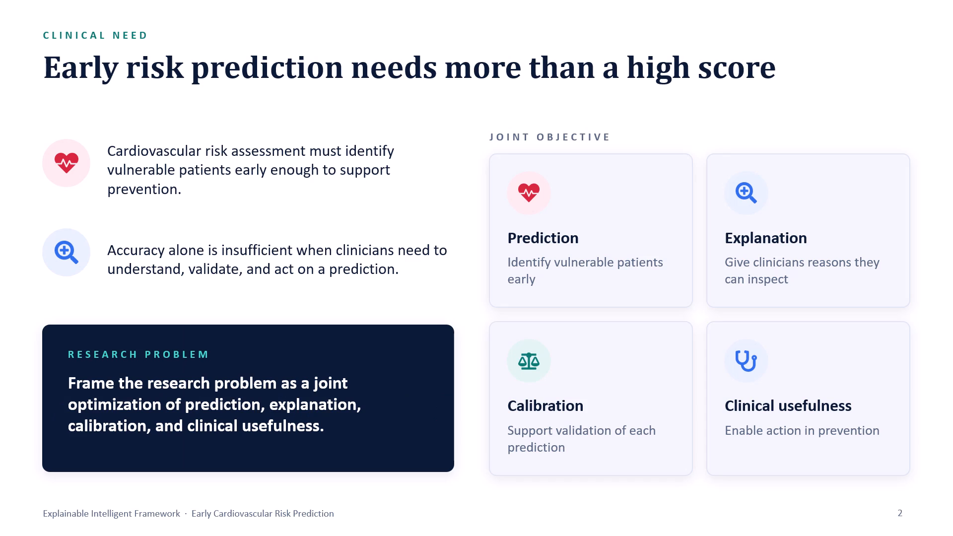
pyautogui.press('Right')
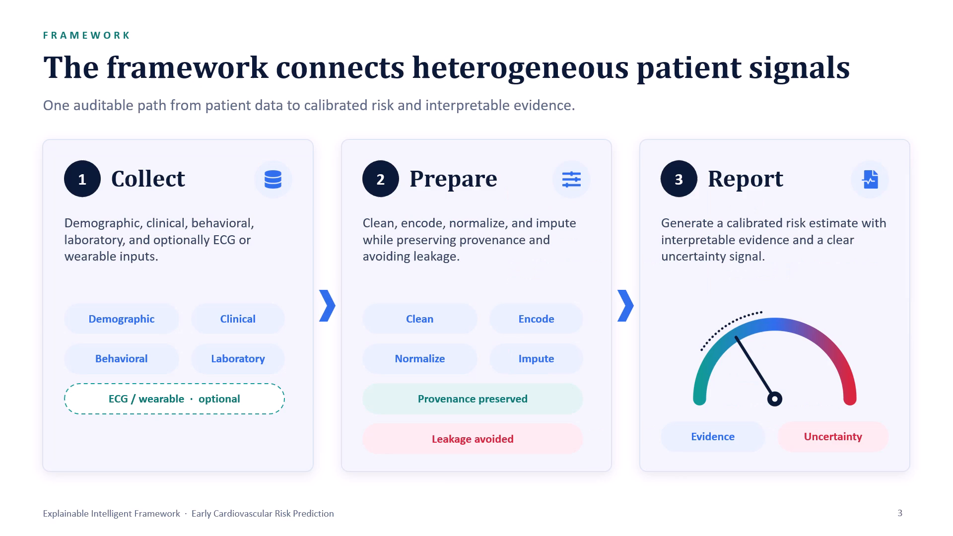
pyautogui.press('Right')
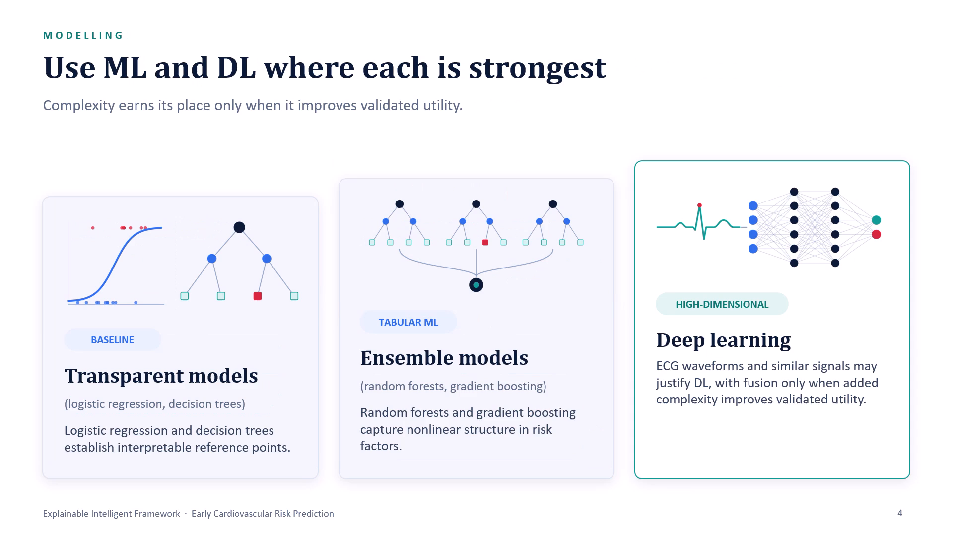
pyautogui.press('Right')
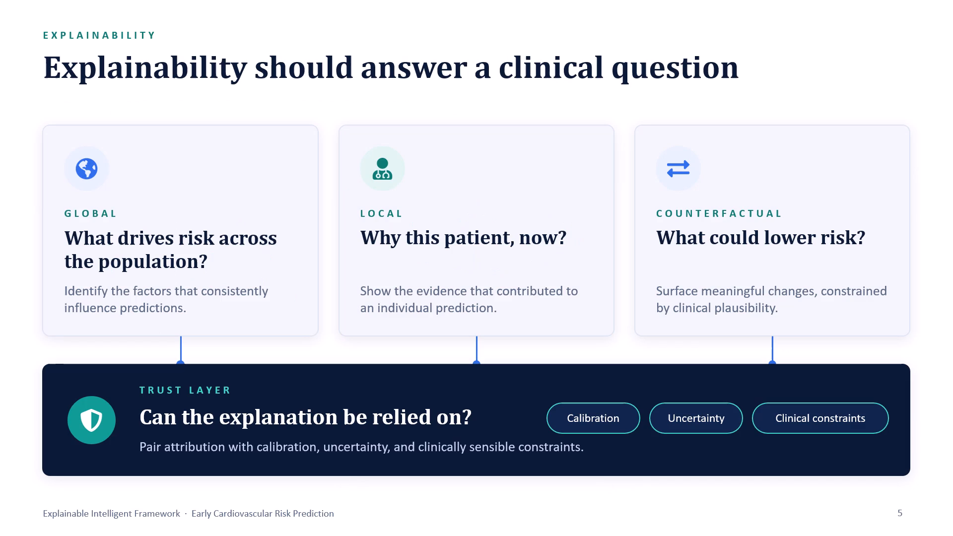
pyautogui.press('Right')
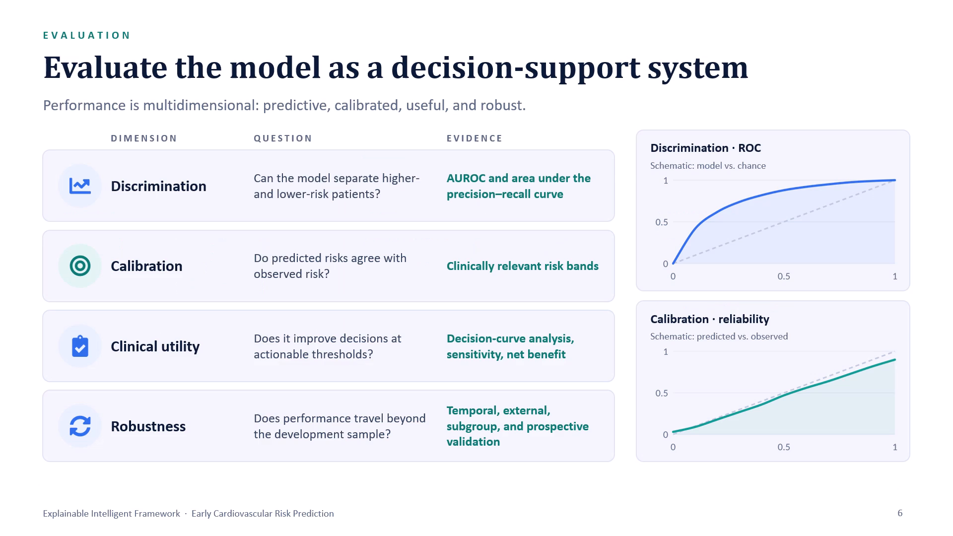
pyautogui.press('Right')
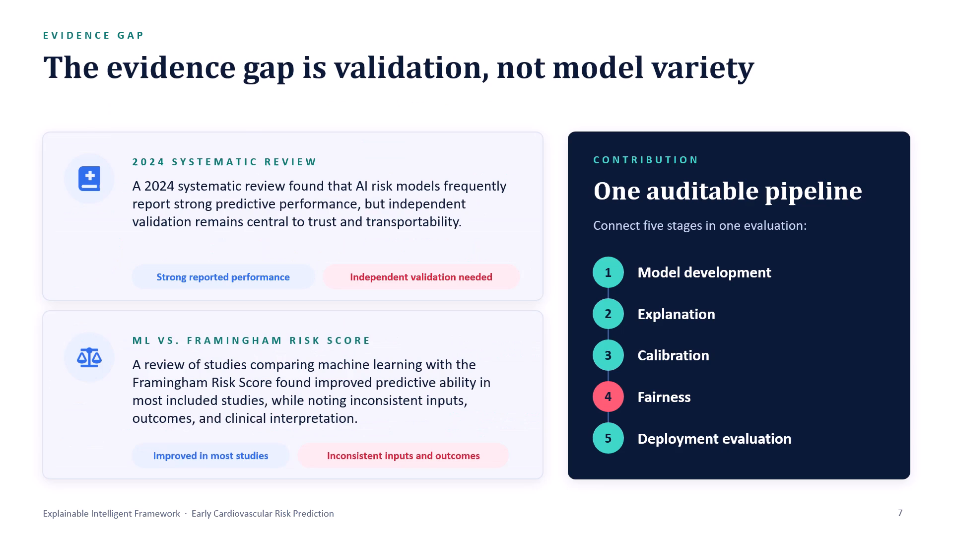
pyautogui.press('Right')
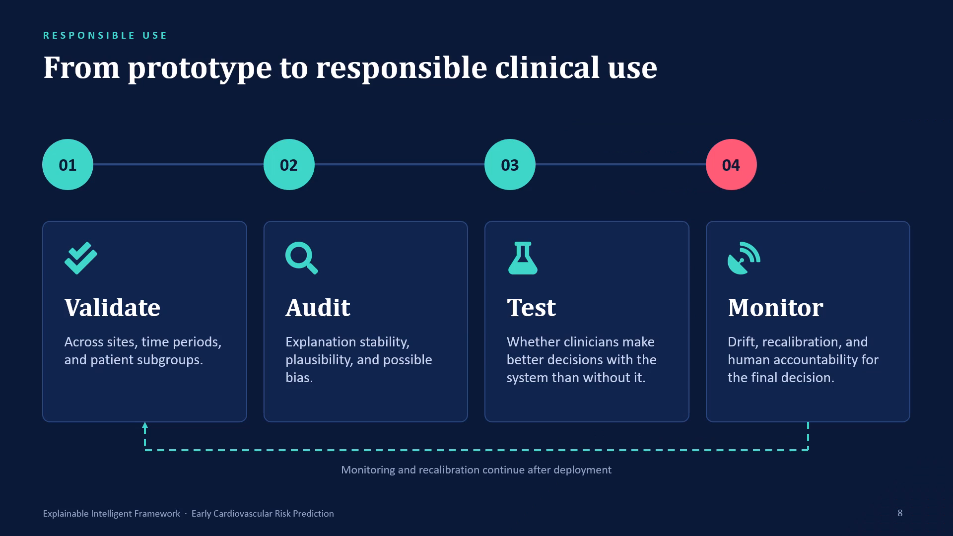
pyautogui.press('Right')
pyautogui.press('Right')
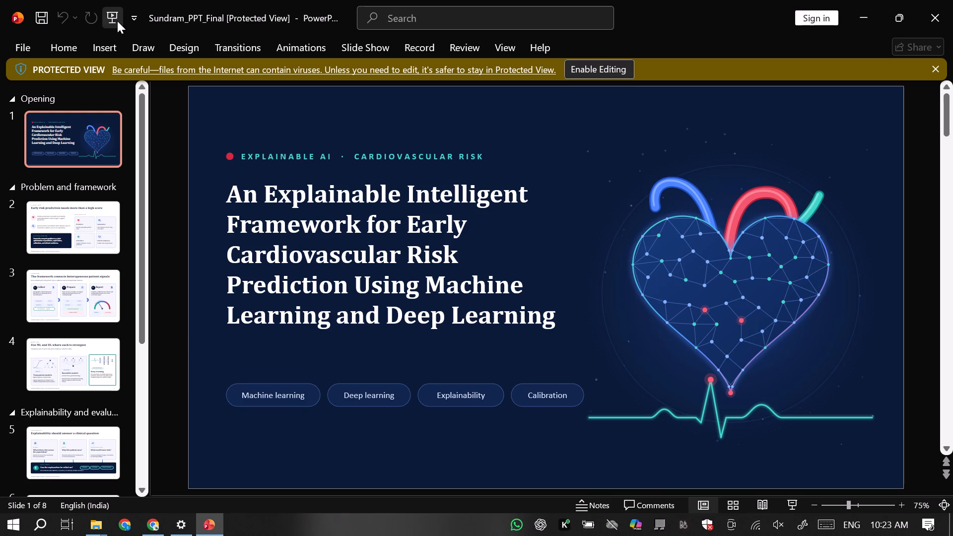
pyautogui.scroll(-6, 123, 246)
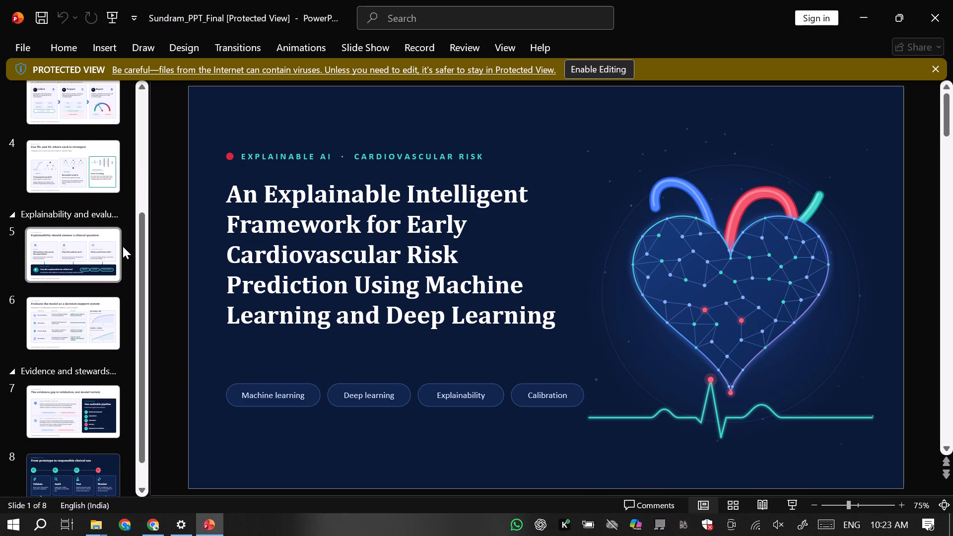
pyautogui.scroll(3, 123, 246)
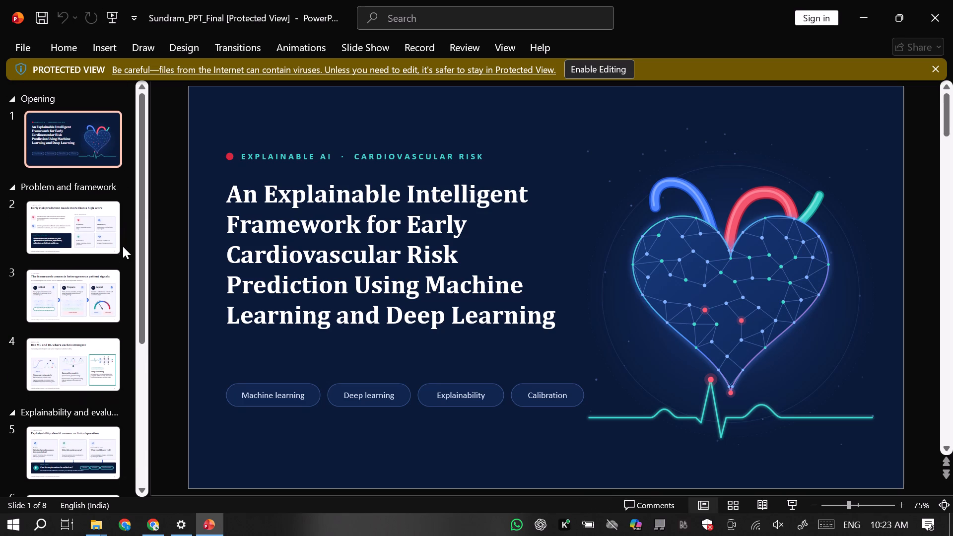
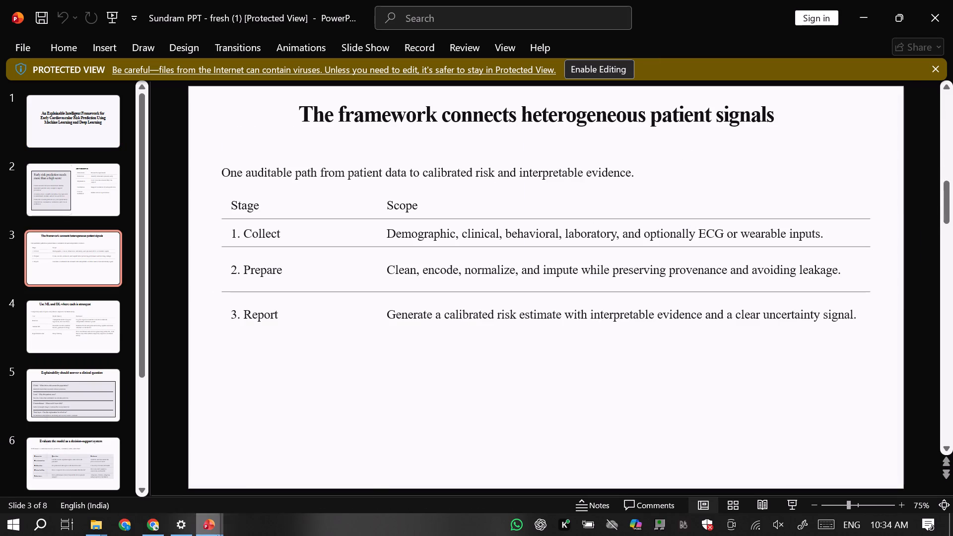
# Switch to the Sundram_PPT_Final deck and look through its slides to the end, going back to examine slide 7 on the evidence gap.
pyautogui.click(181, 461)
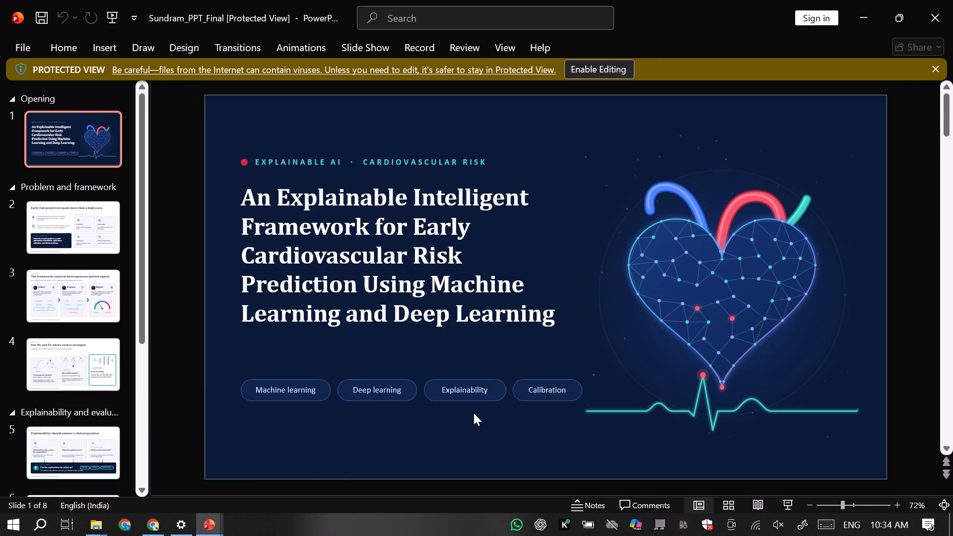
pyautogui.scroll(-3, 474, 413)
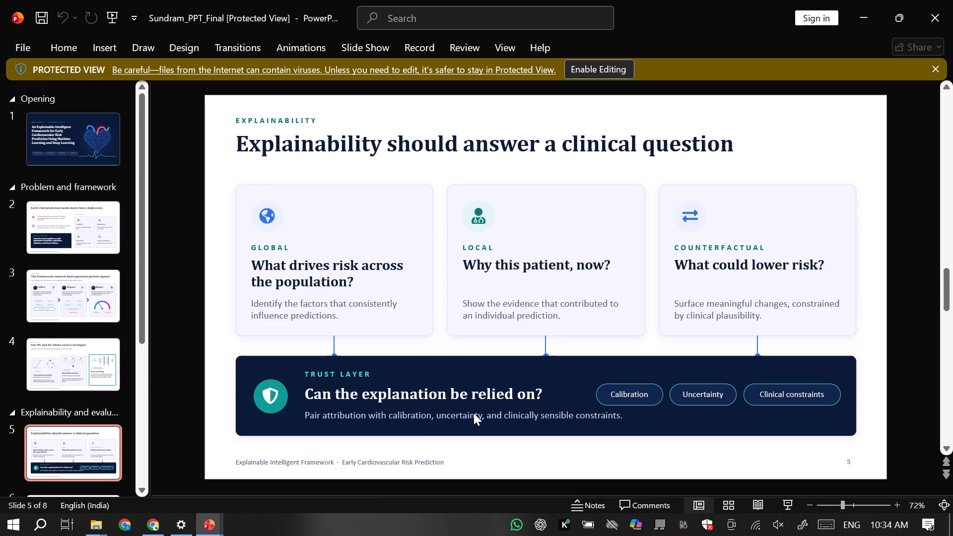
pyautogui.scroll(-3, 474, 413)
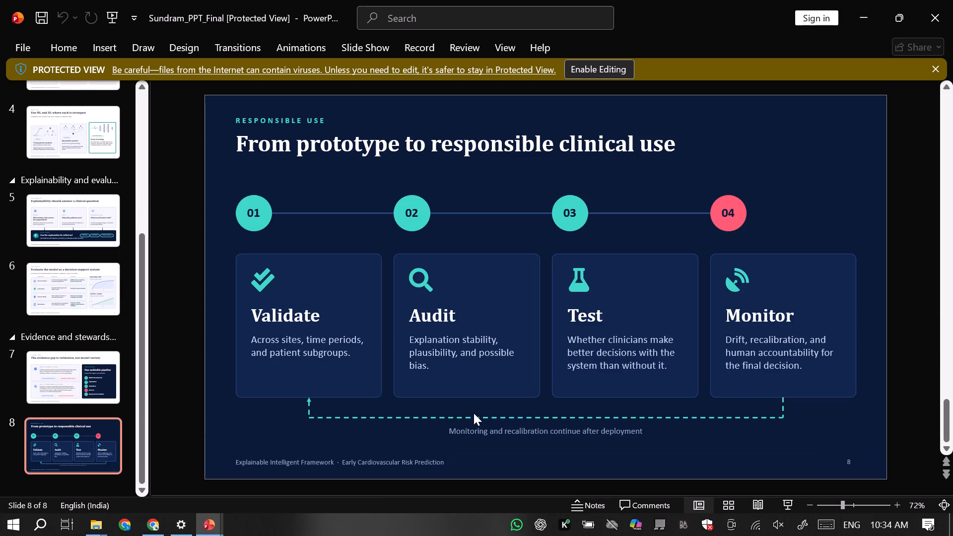
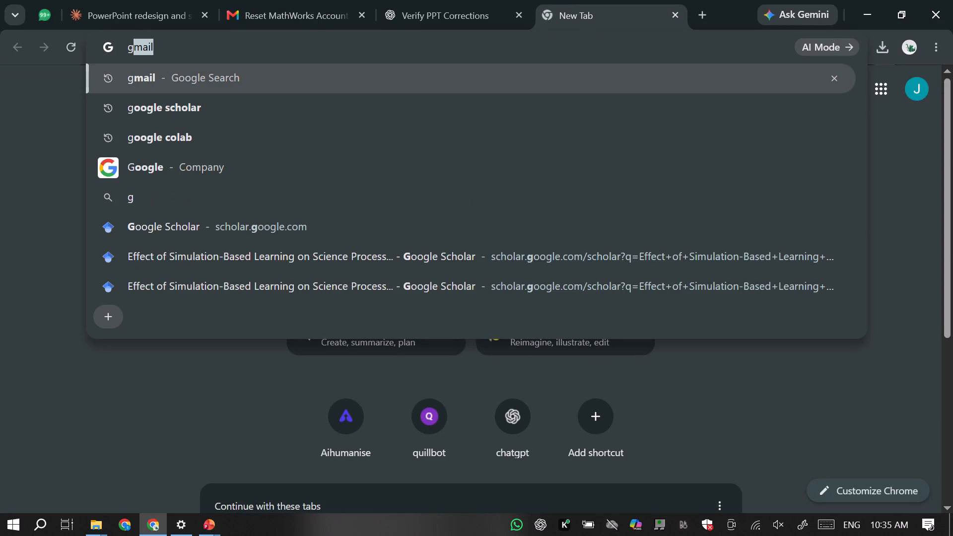
pyautogui.click(446, 0)
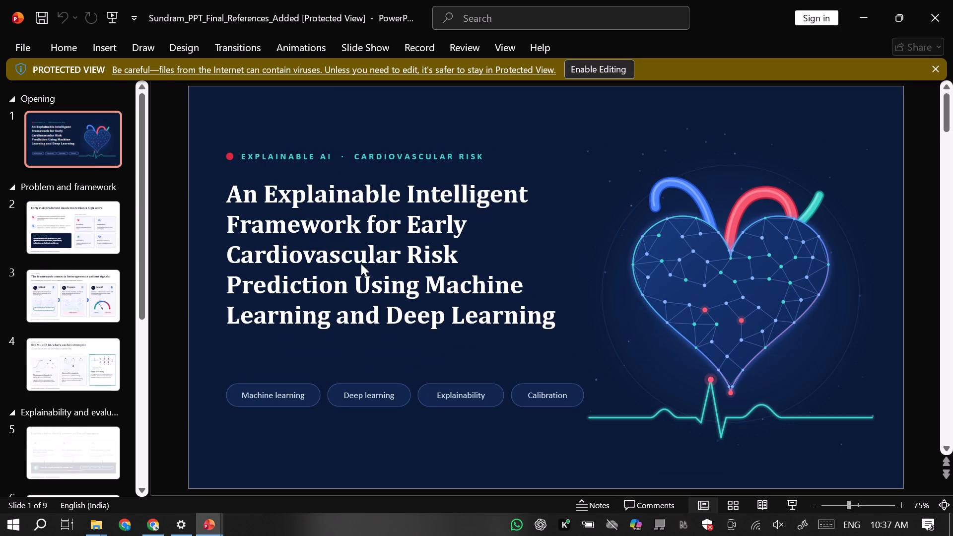
# Show slide 2 of the references-added deck and arrange the deck side by side with Sundram_PPT_Final.
pyautogui.click(95, 218)
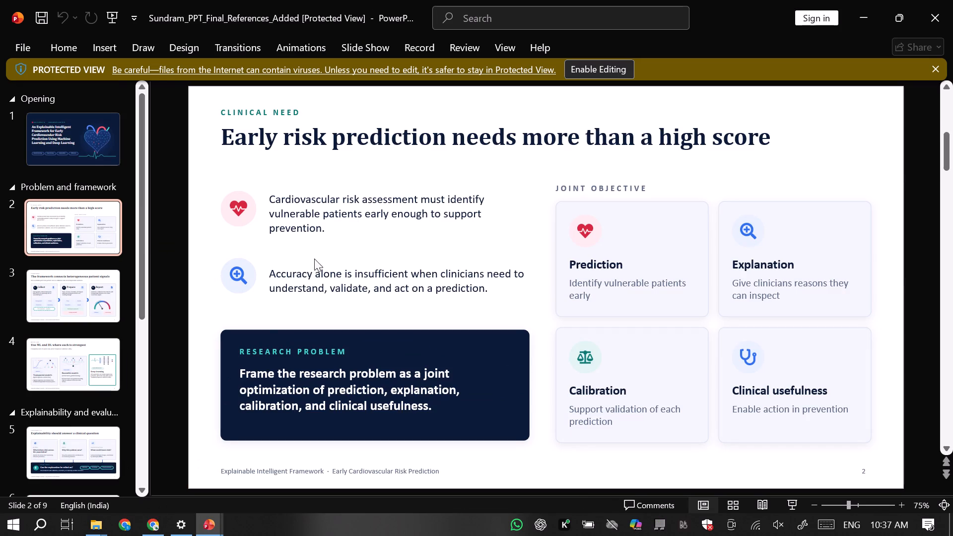
pyautogui.press('super+Left')
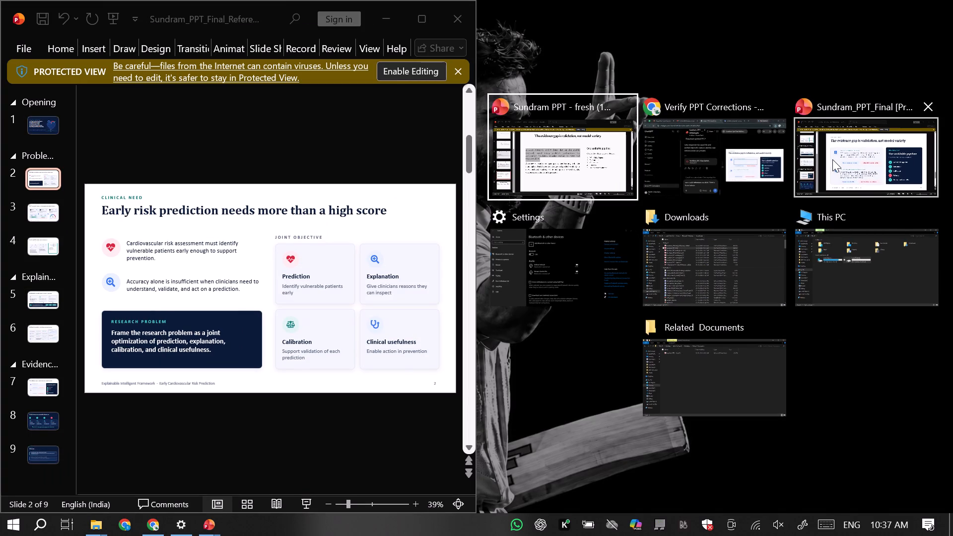
pyautogui.click(832, 159)
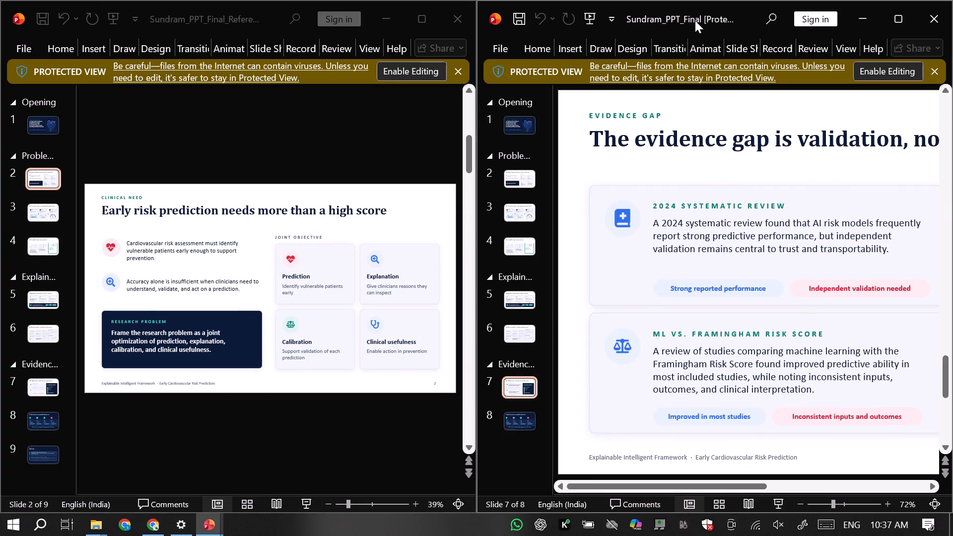
# Show slide 7 in both the references-added deck and Sundram_PPT_Final for a side-by-side comparison.
pyautogui.scroll(-3, 613, 211)
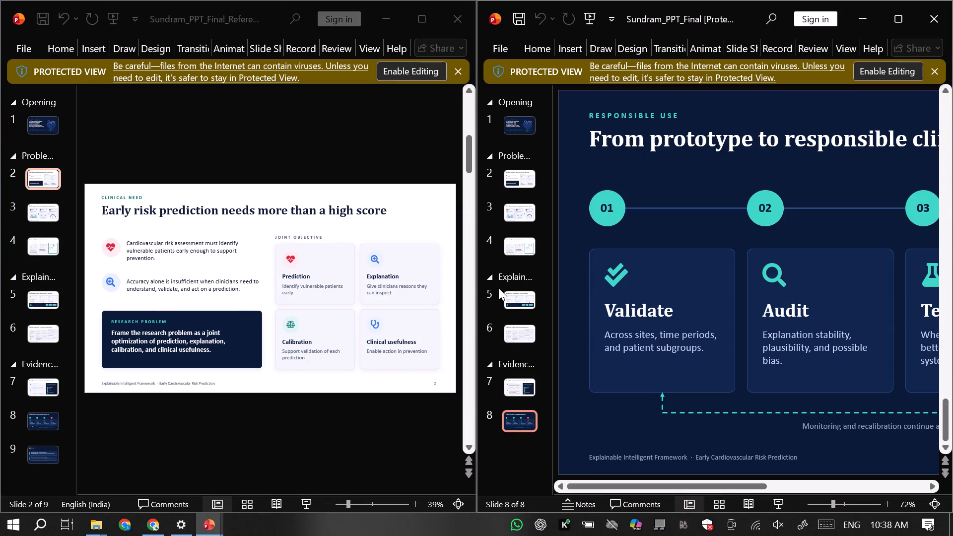
pyautogui.click(498, 288)
pyautogui.click(501, 336)
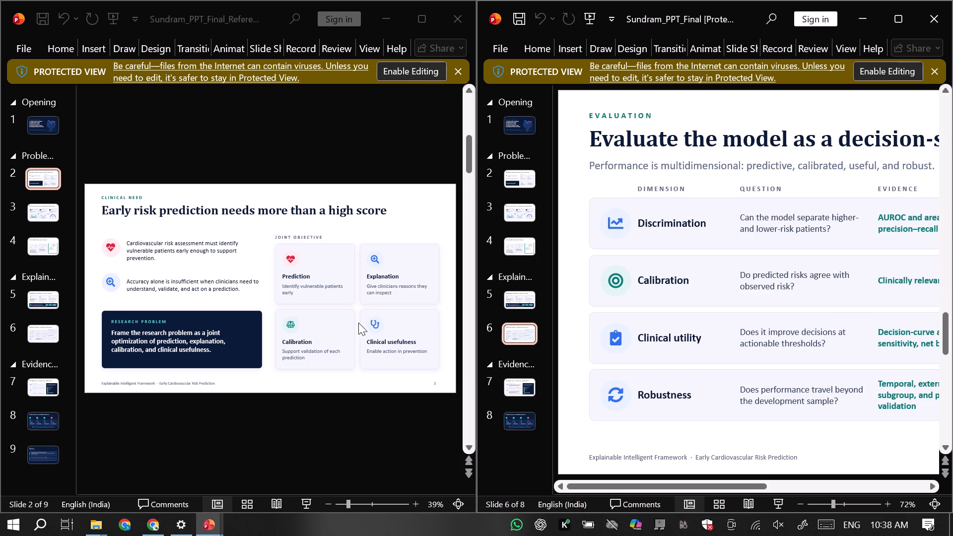
pyautogui.scroll(-1, 259, 306)
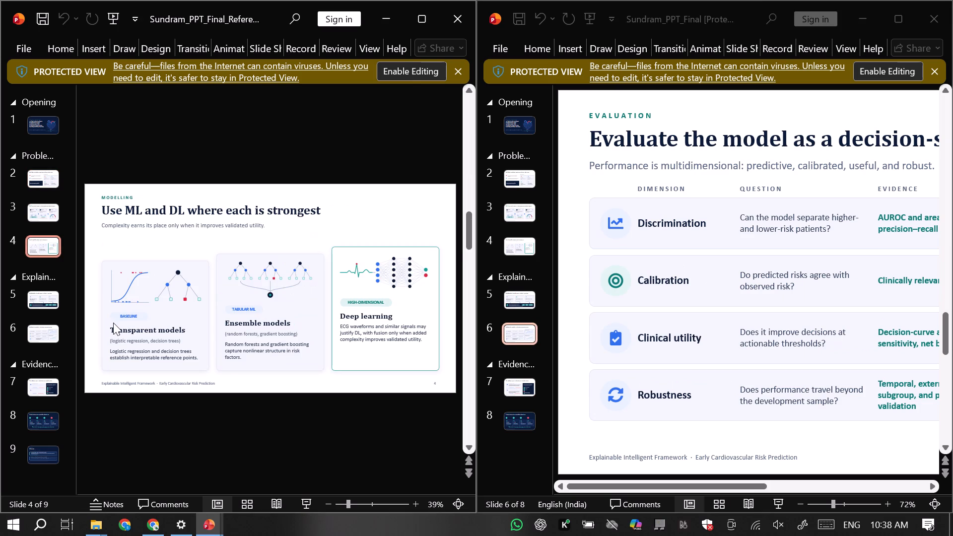
pyautogui.click(37, 389)
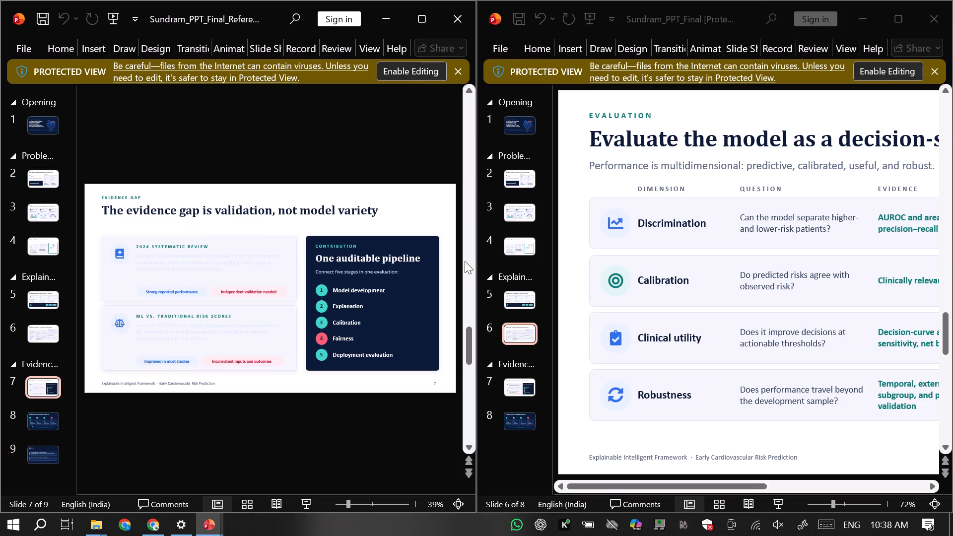
pyautogui.click(507, 388)
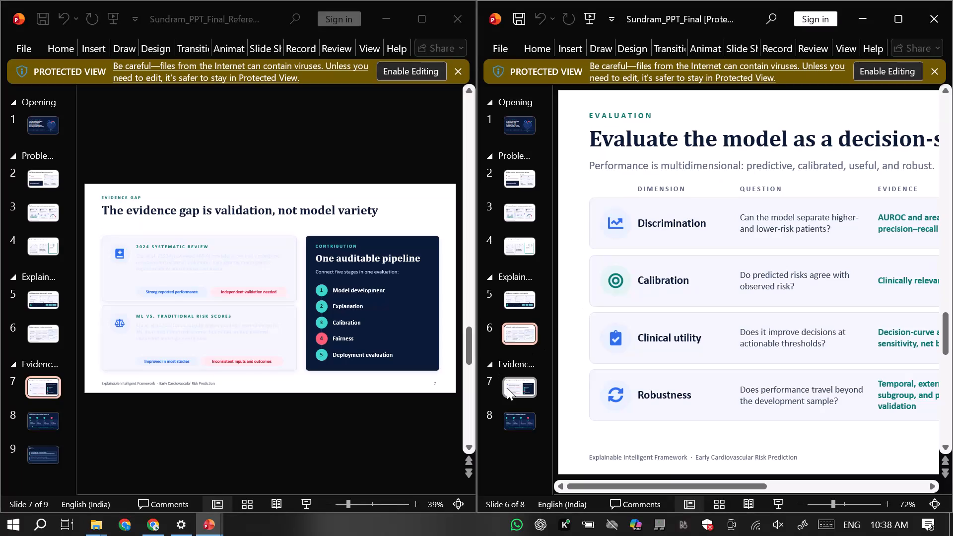
pyautogui.click(517, 386)
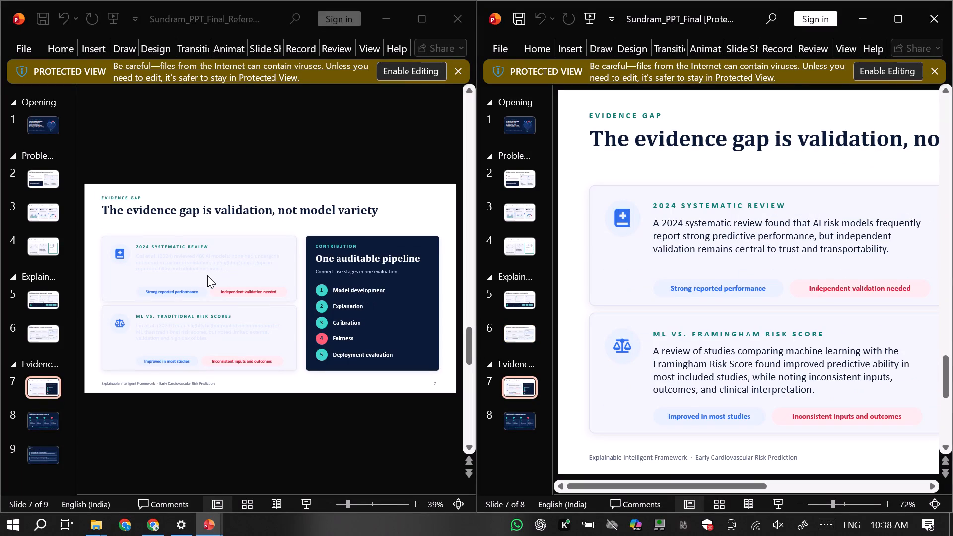
# Examine the faint paragraph under 2024 Systematic Review on slide 7 of the references-added deck.
pyautogui.scroll(-1, 207, 275)
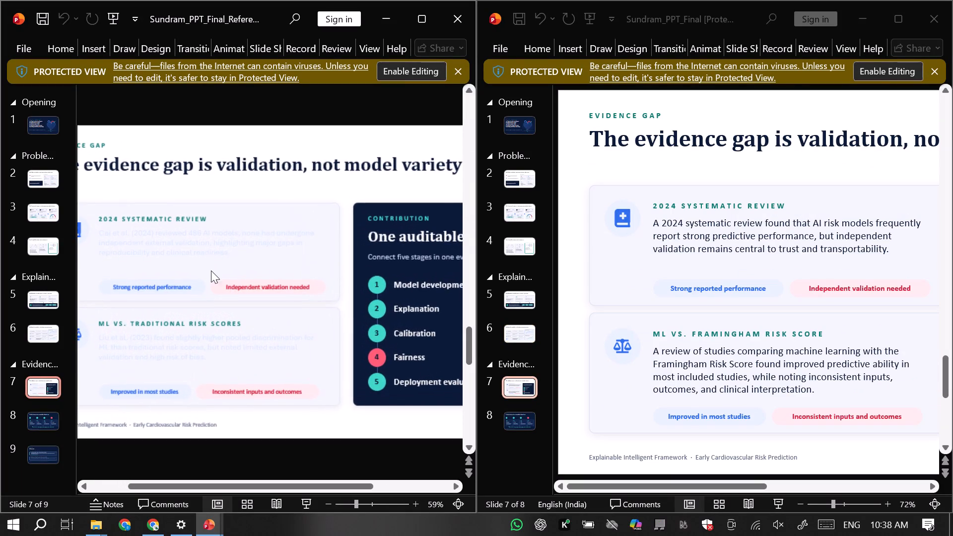
pyautogui.click(211, 252)
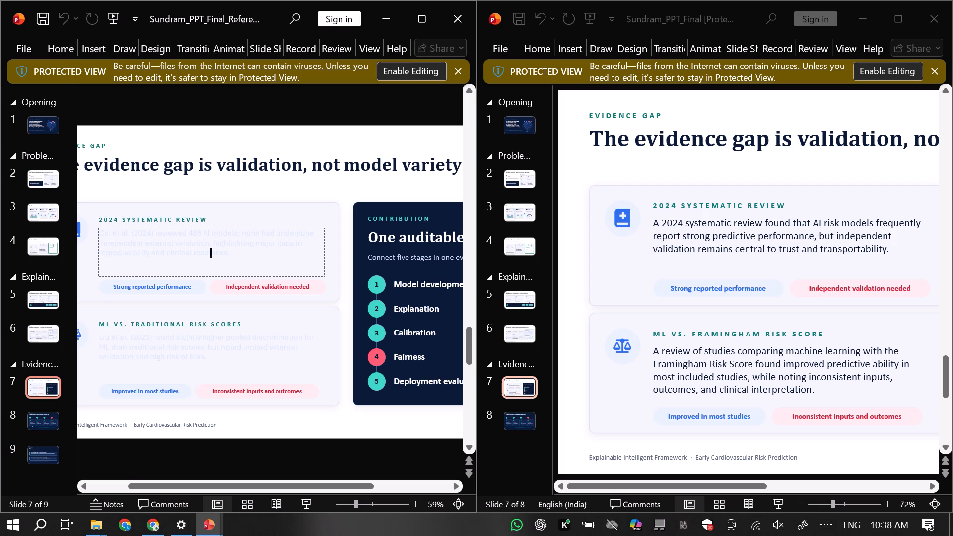
pyautogui.click(257, 259)
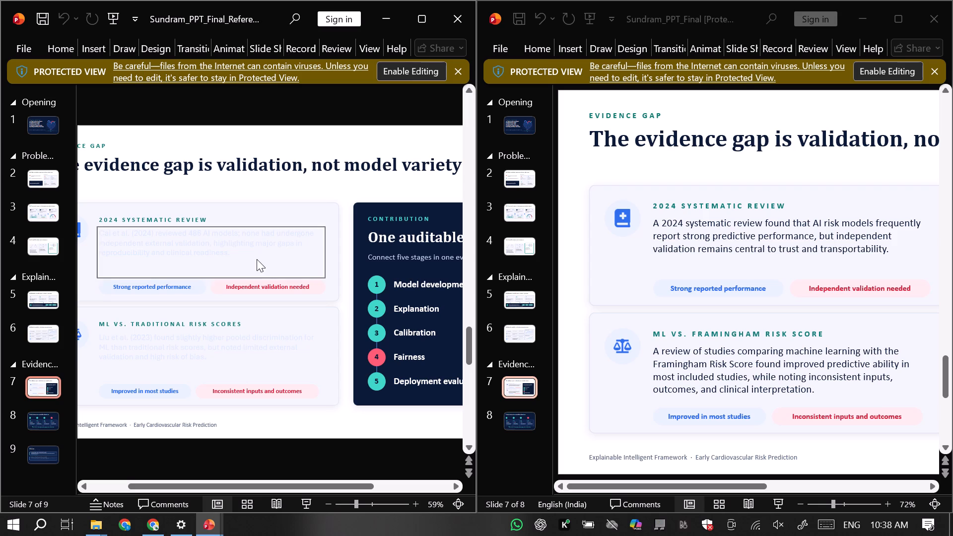
pyautogui.moveTo(257, 259); pyautogui.dragTo(221, 252)
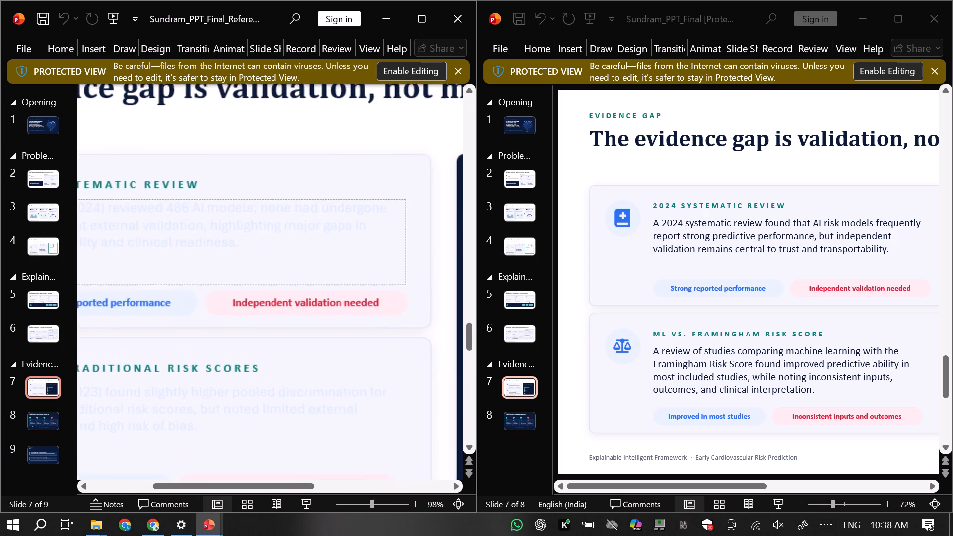
pyautogui.moveTo(240, 240); pyautogui.dragTo(123, 204)
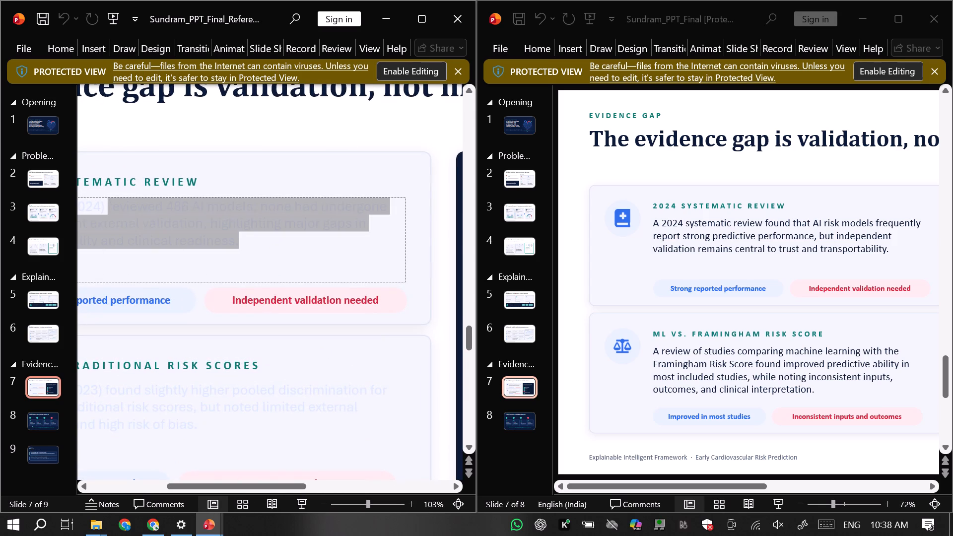
pyautogui.moveTo(123, 204); pyautogui.dragTo(193, 246)
# Enable editing for the Sundram_PPT_Final_References_Added deck.
pyautogui.click(399, 66)
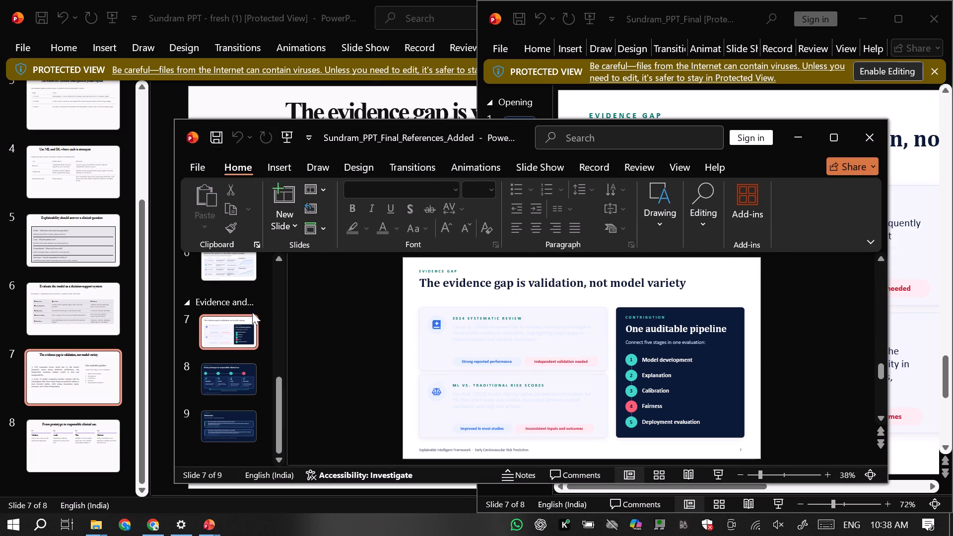
# Set the font color of slide 7's 2024 Systematic Review paragraph to custom black, #000000.
pyautogui.click(229, 330)
pyautogui.keyDown('ctrl'); pyautogui.scroll(2, 475, 350); pyautogui.keyUp('ctrl')
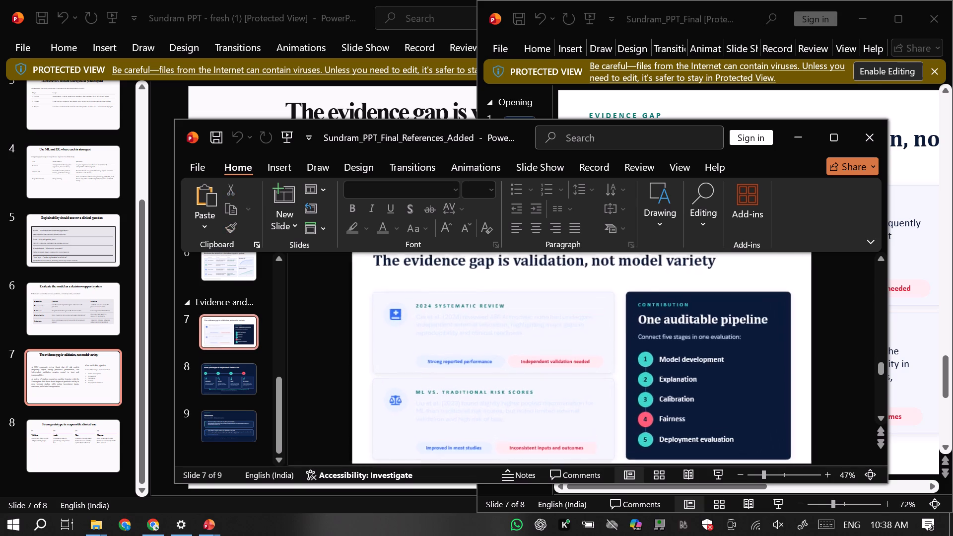
pyautogui.hscroll(1, 475, 350)
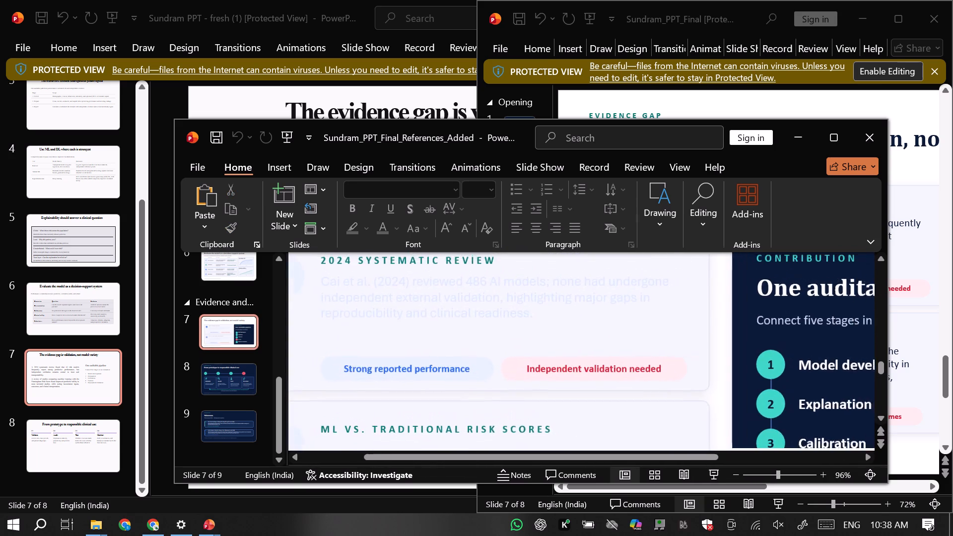
pyautogui.click(547, 322)
pyautogui.moveTo(547, 322); pyautogui.dragTo(464, 307)
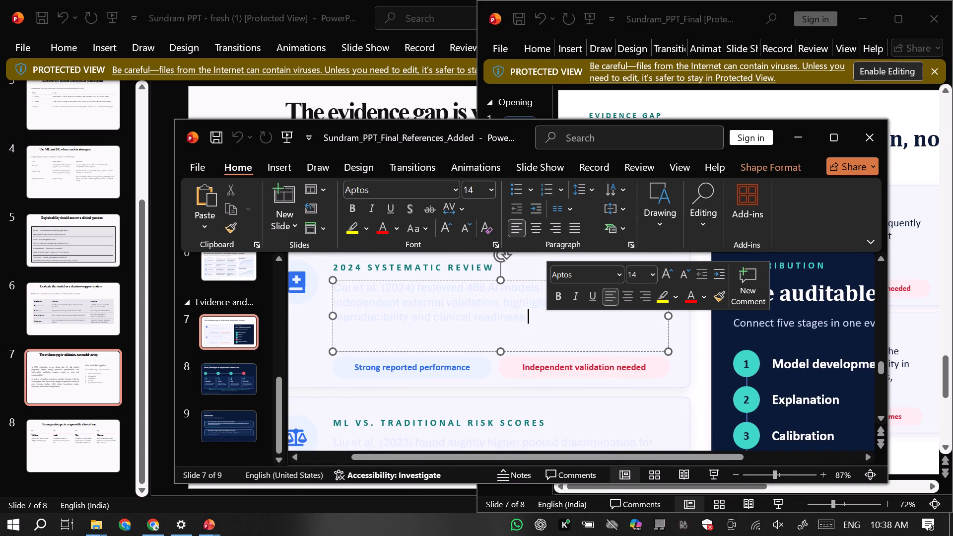
pyautogui.moveTo(464, 307); pyautogui.dragTo(338, 287)
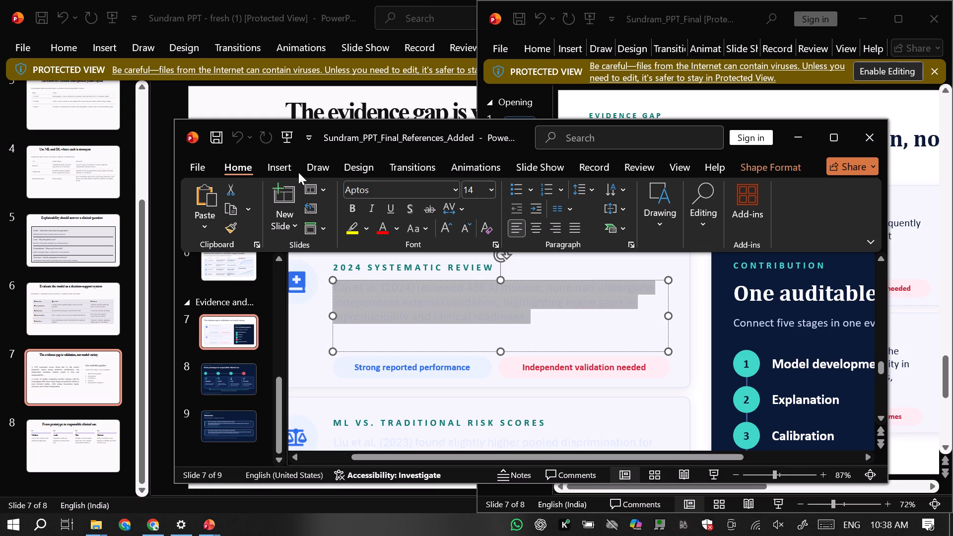
pyautogui.click(396, 229)
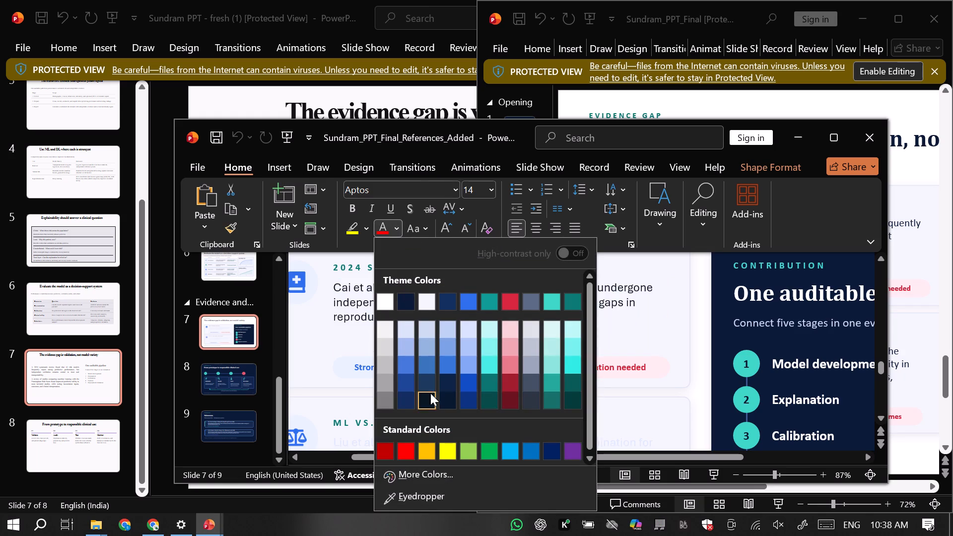
pyautogui.click(413, 483)
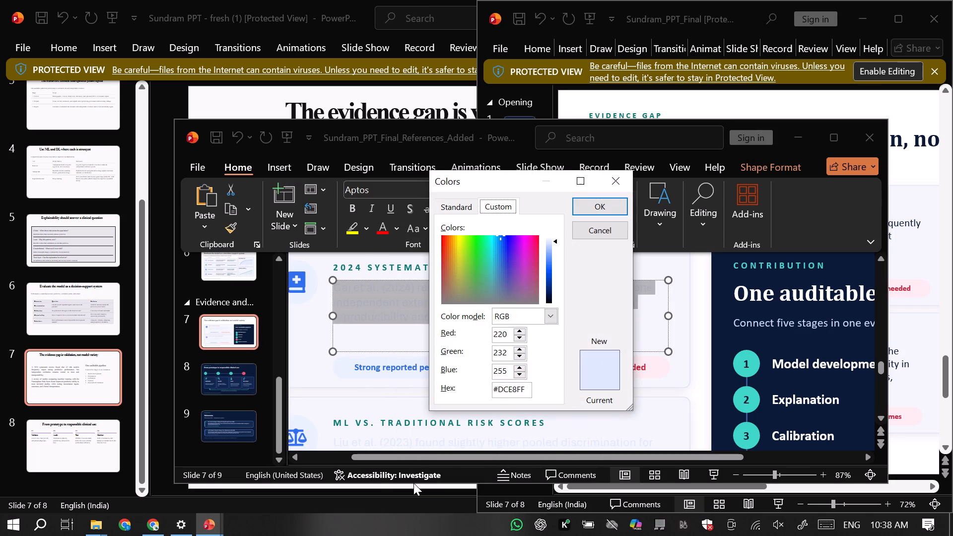
pyautogui.moveTo(499, 237); pyautogui.dragTo(547, 232)
pyautogui.moveTo(556, 237); pyautogui.dragTo(550, 325)
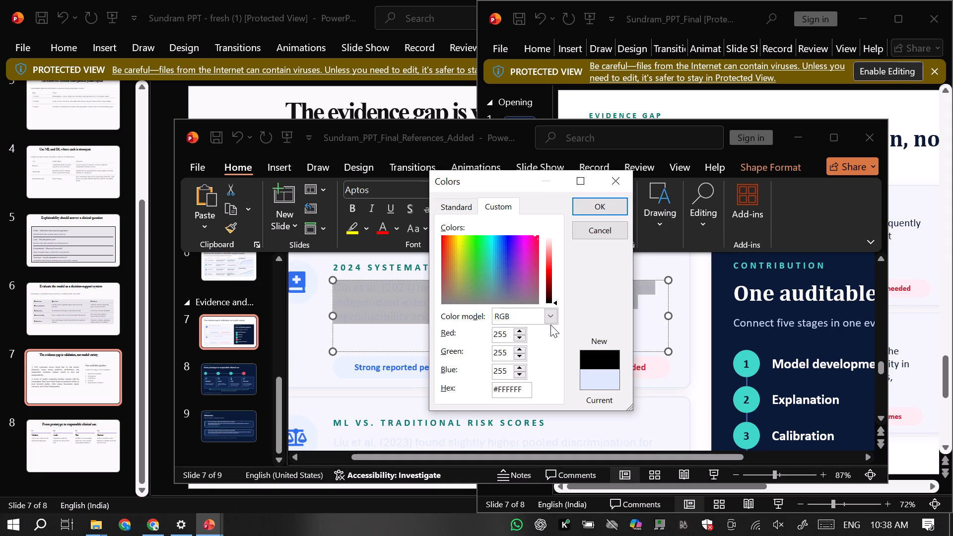
pyautogui.moveTo(550, 325); pyautogui.dragTo(550, 326)
pyautogui.click(597, 204)
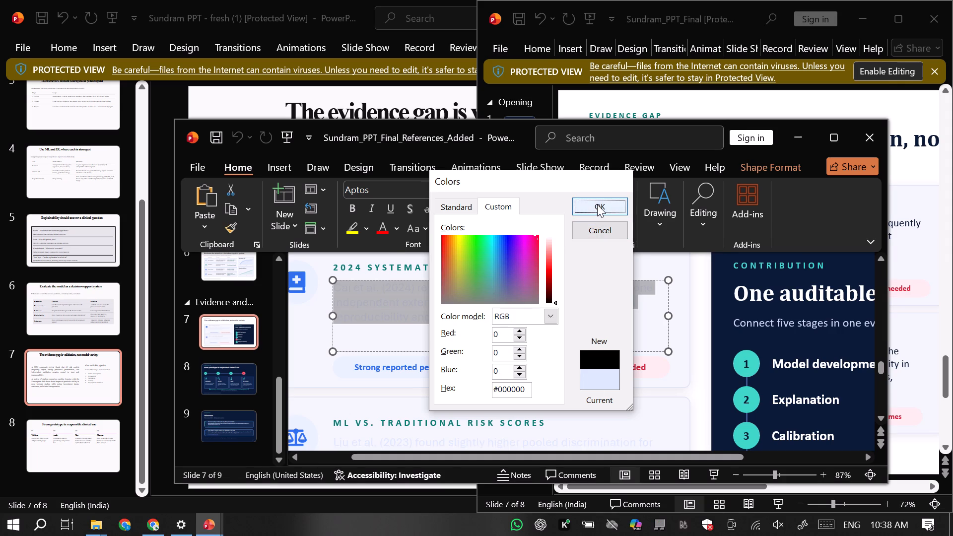
pyautogui.click(532, 336)
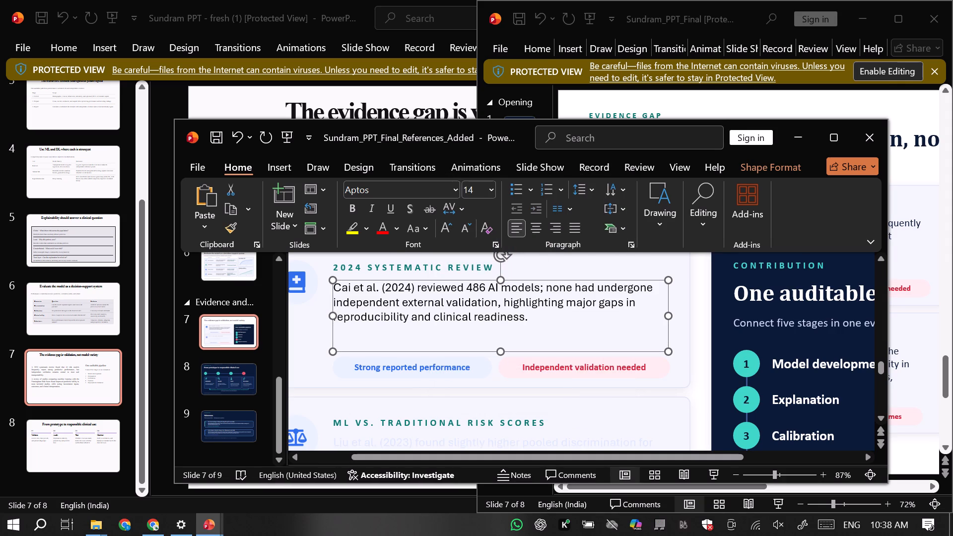
# Set the font color of slide 7's ML vs. Traditional Risk Scores paragraph to custom black, #000000.
pyautogui.scroll(-2, 512, 376)
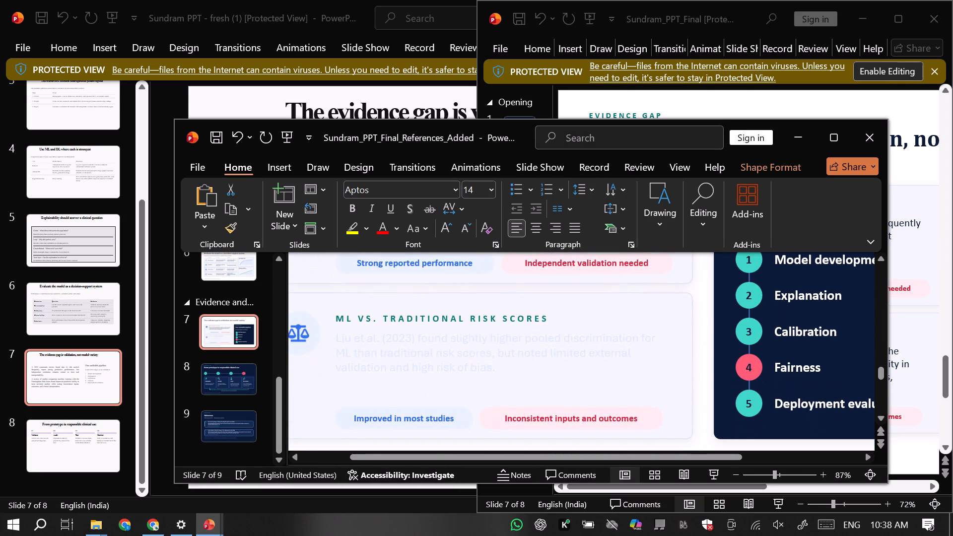
pyautogui.click(479, 360)
pyautogui.hscroll(1, 554, 370)
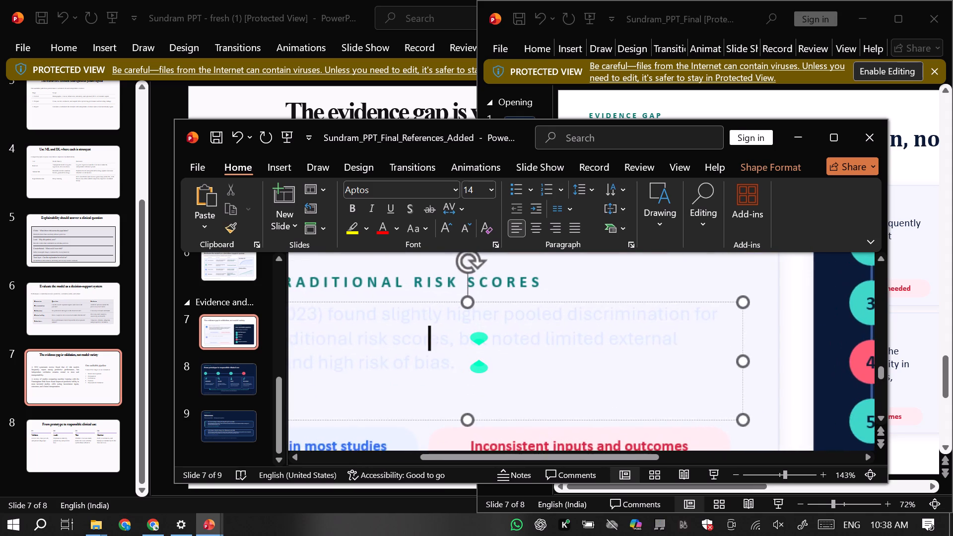
pyautogui.hscroll(1, 554, 370)
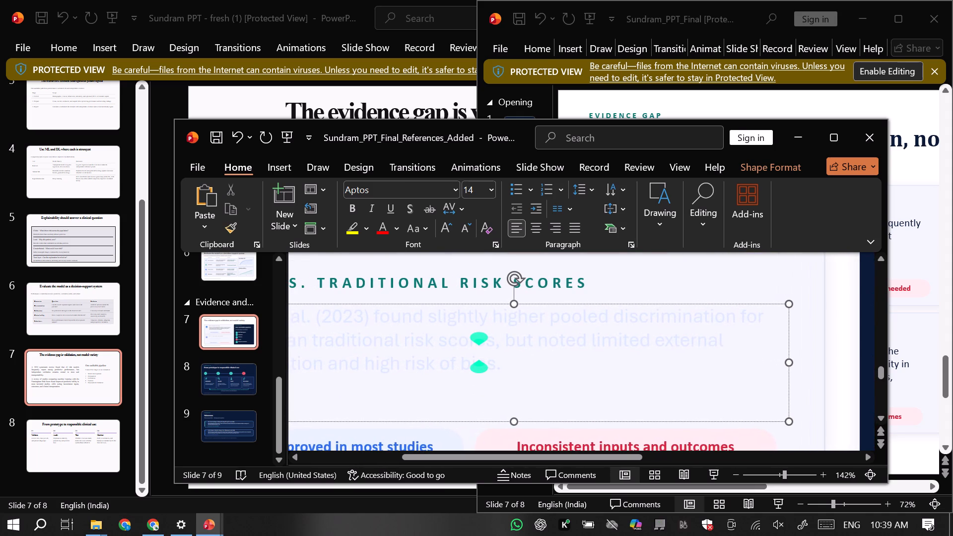
pyautogui.hscroll(1, 538, 368)
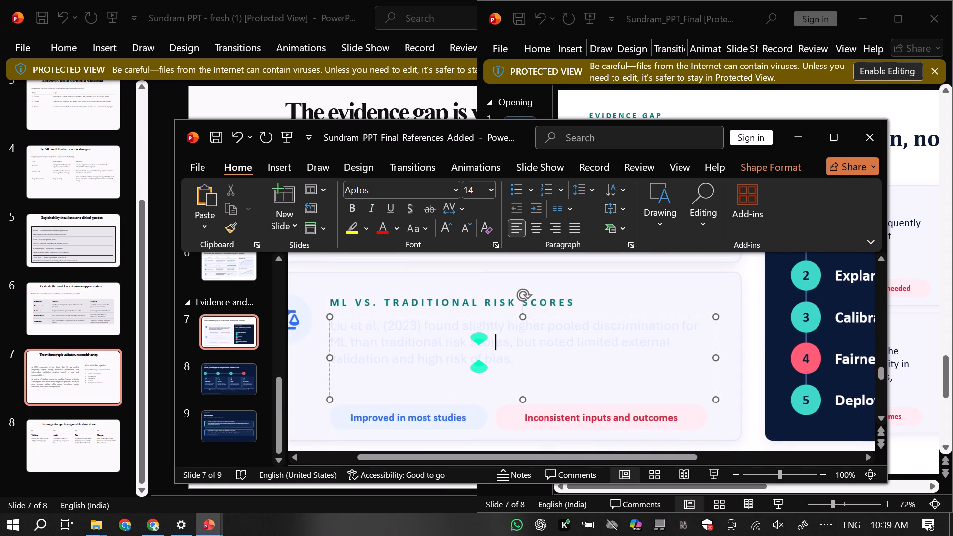
pyautogui.moveTo(531, 368); pyautogui.dragTo(494, 359)
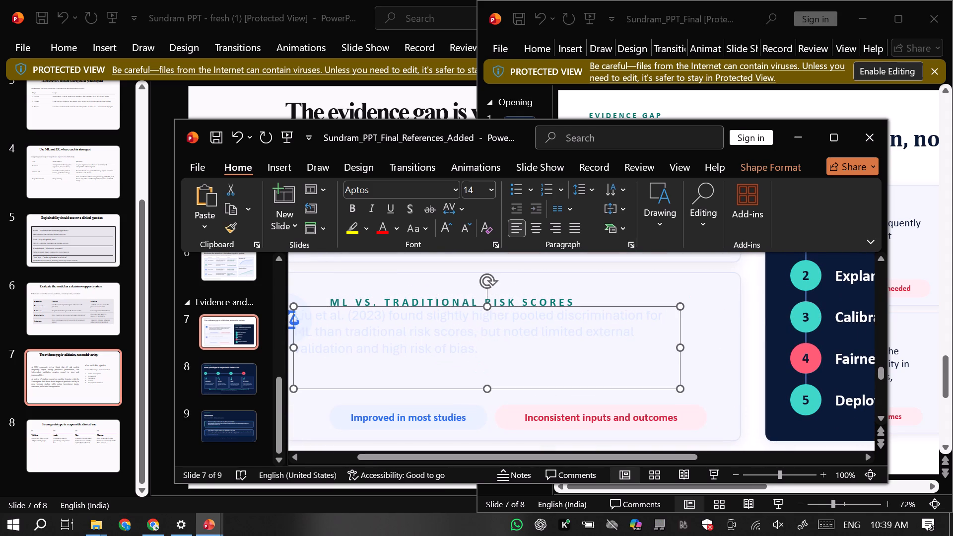
pyautogui.hotkey('ctrl', 'z')
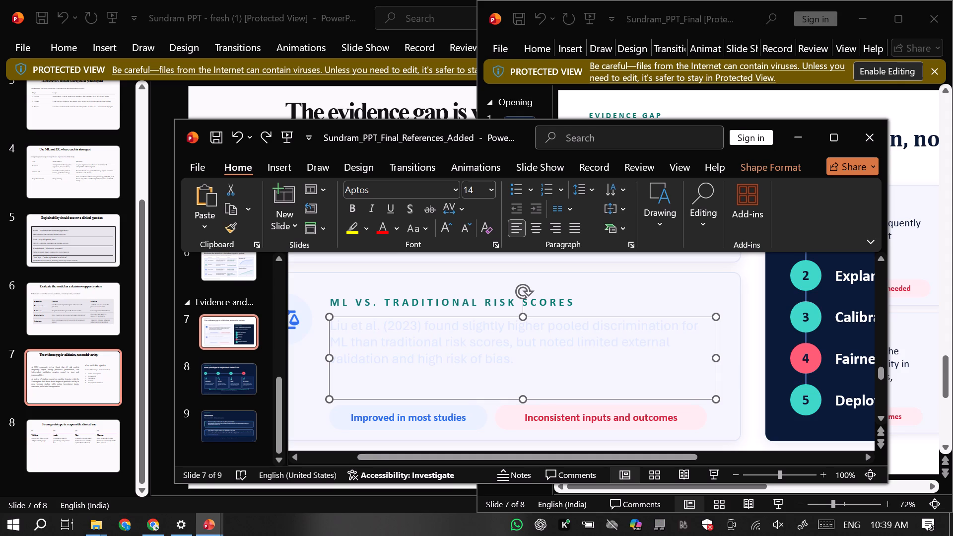
pyautogui.moveTo(525, 365); pyautogui.dragTo(339, 325)
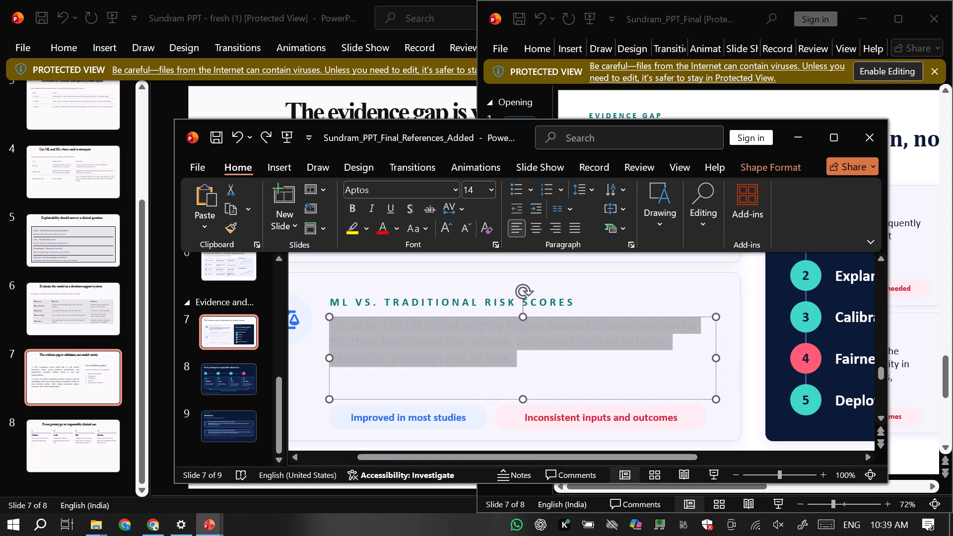
pyautogui.moveTo(339, 325); pyautogui.dragTo(337, 325)
pyautogui.click(395, 227)
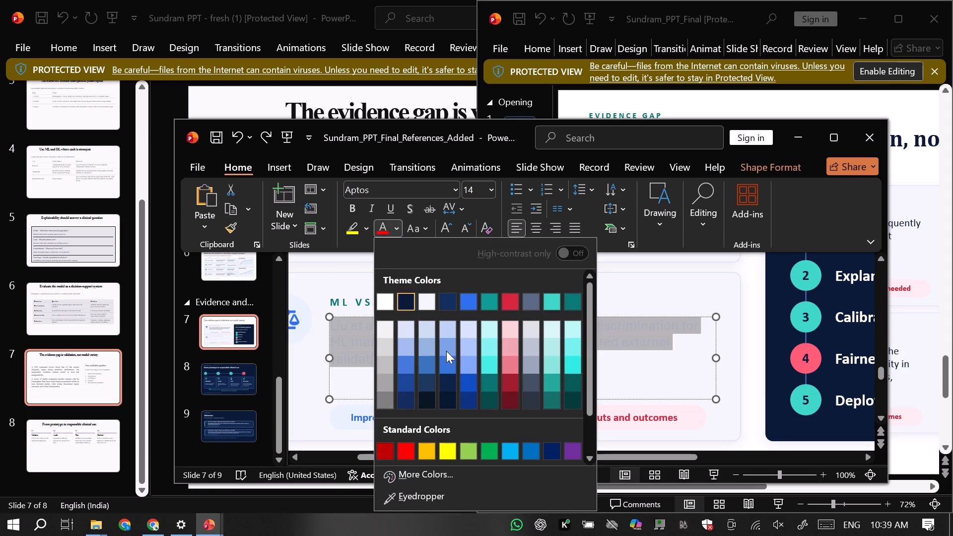
pyautogui.click(412, 476)
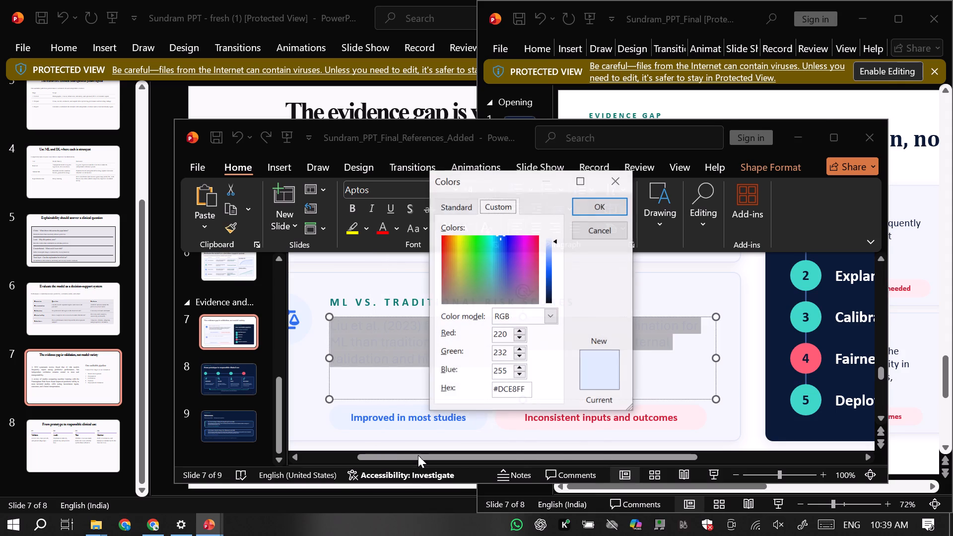
pyautogui.moveTo(553, 243); pyautogui.dragTo(561, 315)
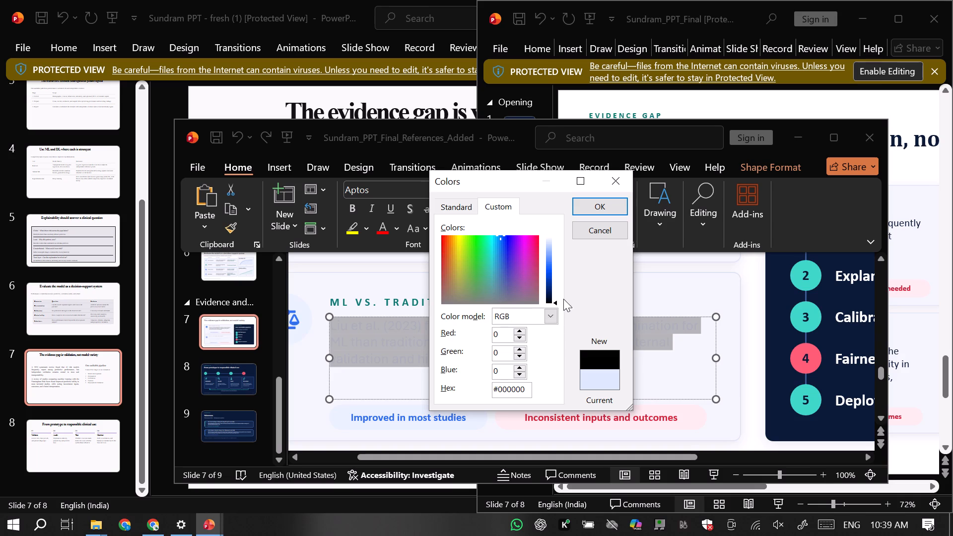
pyautogui.click(552, 303)
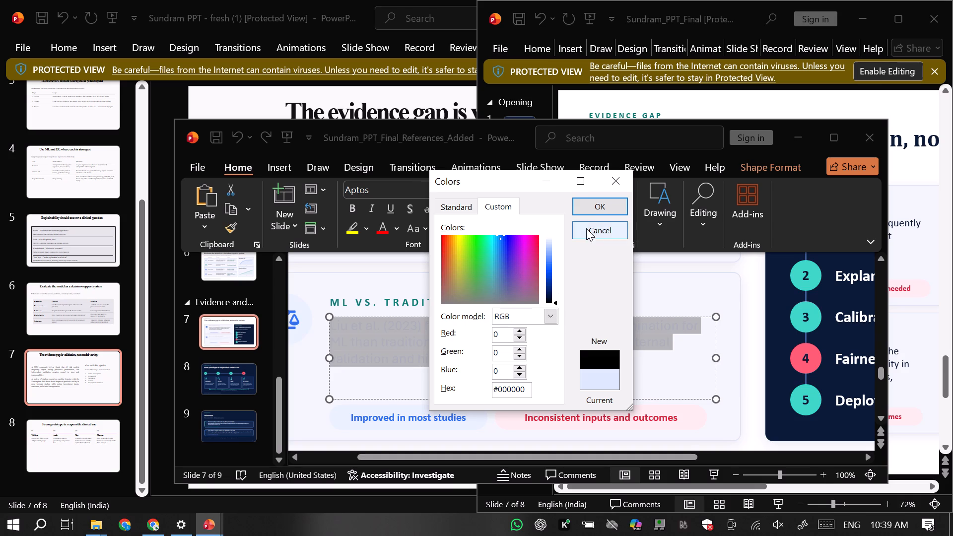
pyautogui.click(589, 208)
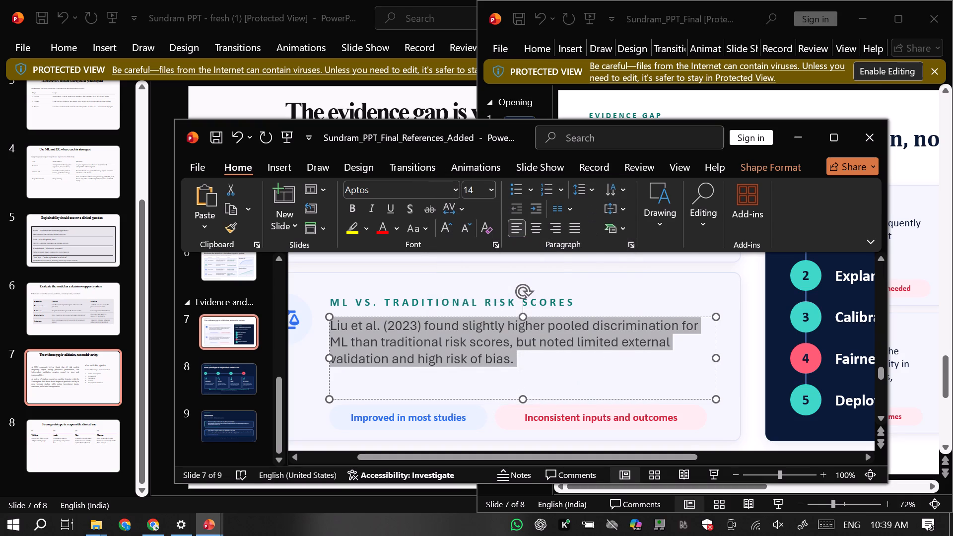
pyautogui.click(573, 375)
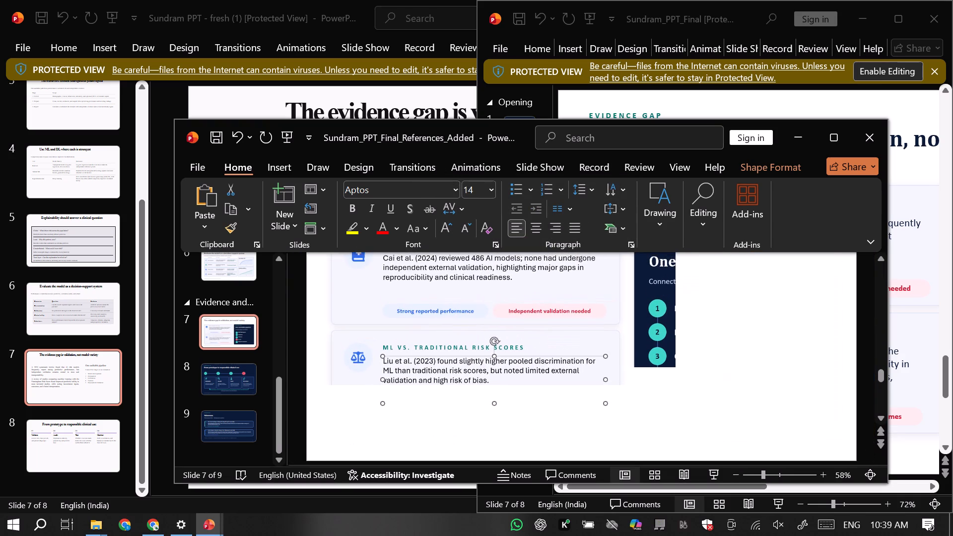
# Deselect the recolored paragraph on slide 7 and save the references-added deck.
pyautogui.scroll(1, 573, 375)
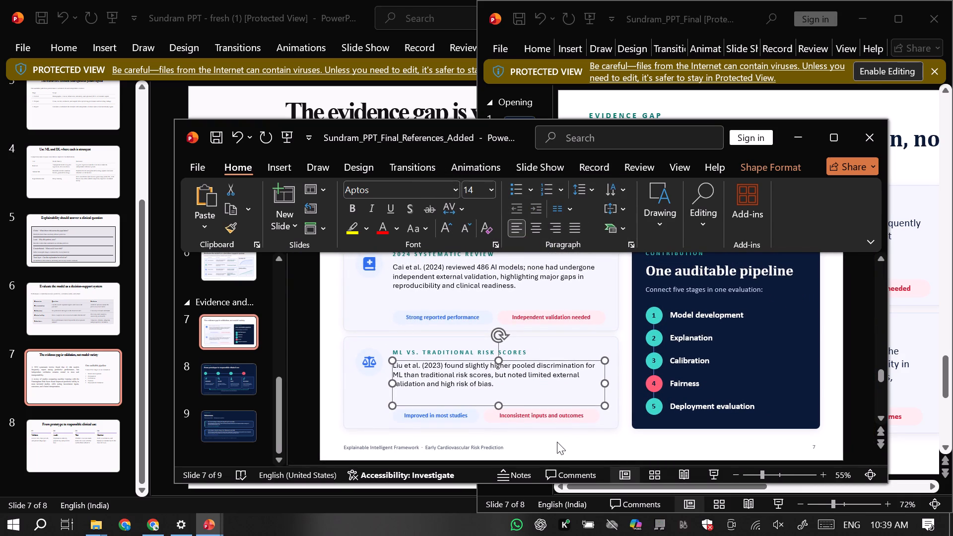
pyautogui.click(557, 442)
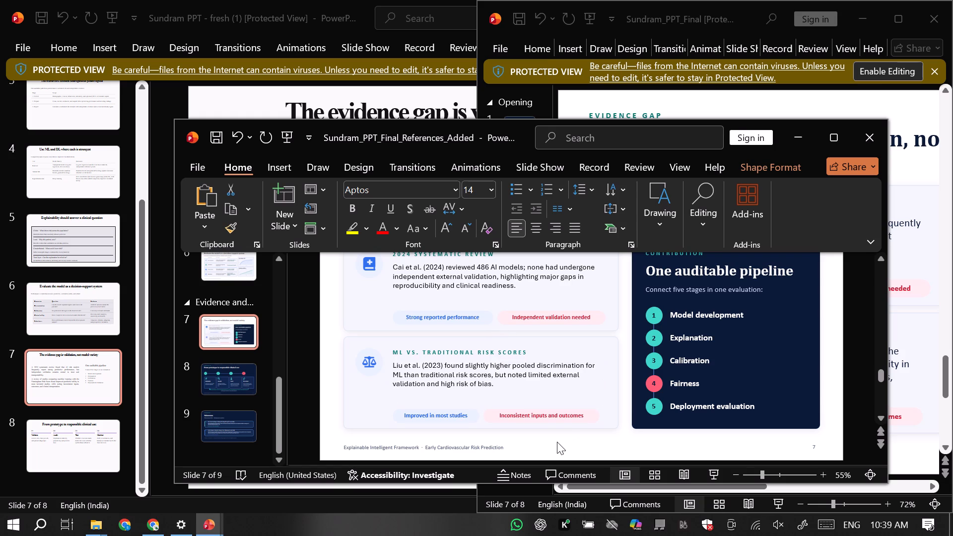
pyautogui.scroll(1, 550, 329)
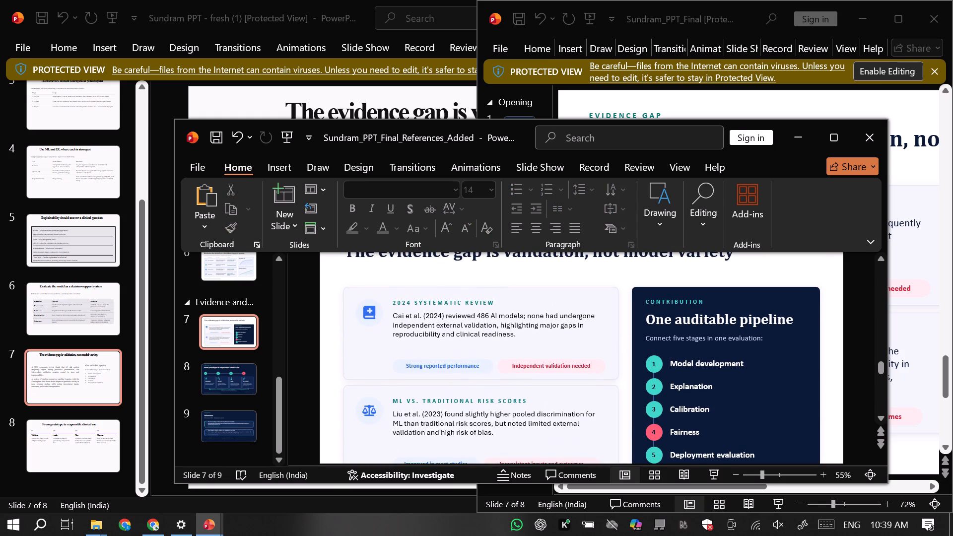
pyautogui.hotkey('ctrl', 's')
# Move the references-added deck's window aside and check slides 7 and 8 of the Sundram PPT - fresh (1) deck.
pyautogui.moveTo(525, 136); pyautogui.dragTo(597, 278)
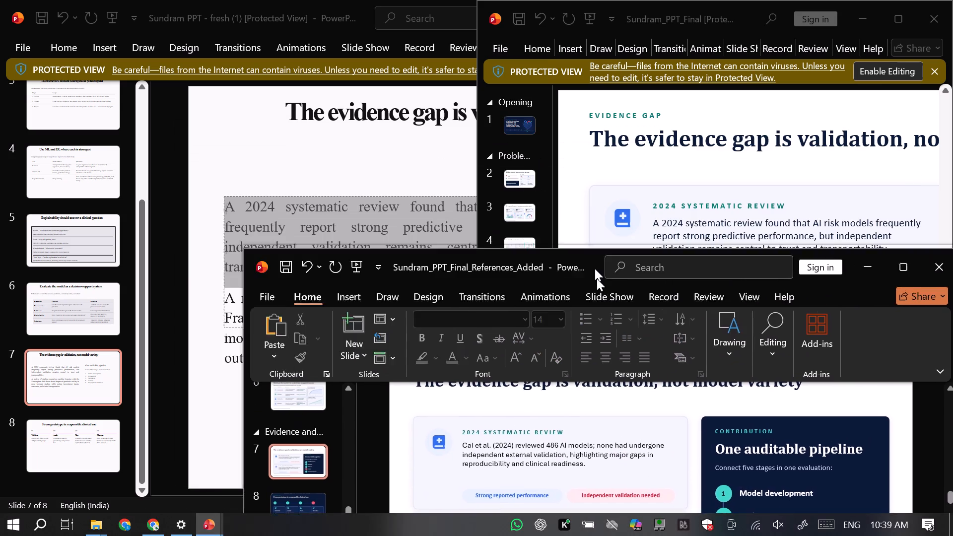
pyautogui.moveTo(597, 278); pyautogui.dragTo(569, 373)
pyautogui.click(292, 150)
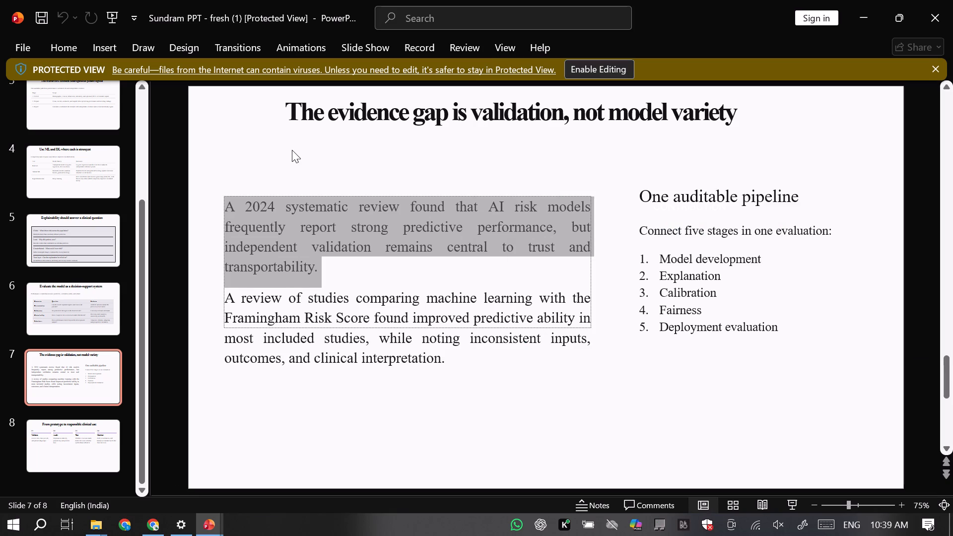
pyautogui.click(380, 157)
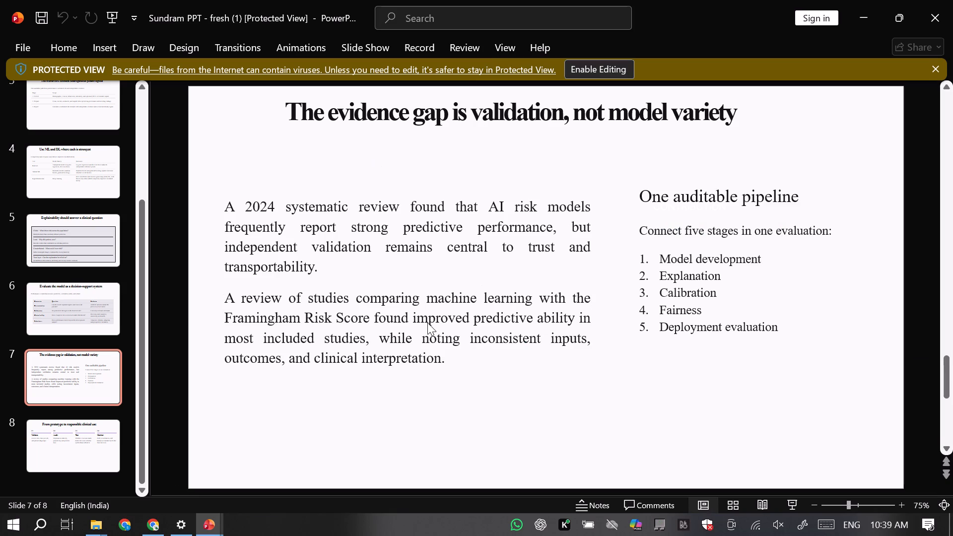
pyautogui.scroll(-1, 427, 323)
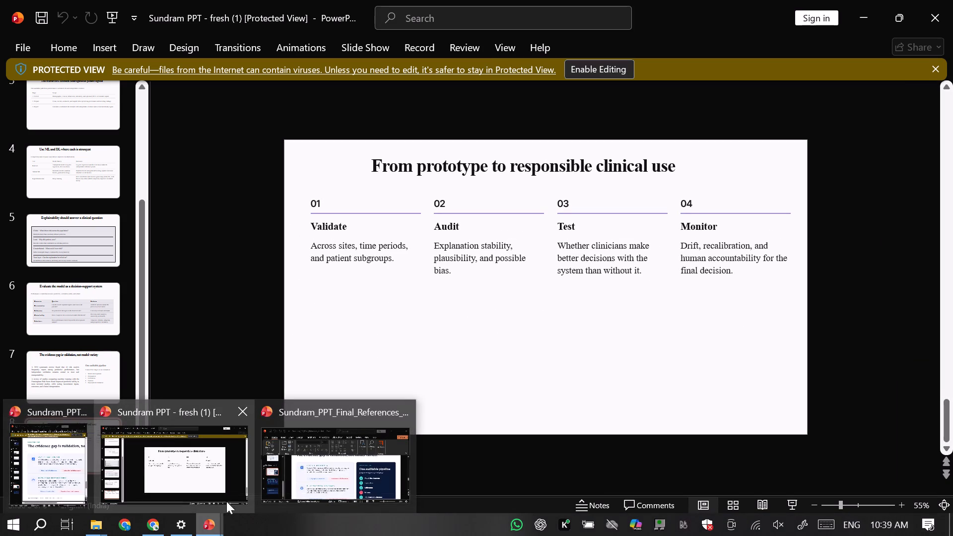
# Arrange the Sundram_PPT_Final_References_Added deck side by side with the Sundram_PPT_Final deck.
pyautogui.click(53, 463)
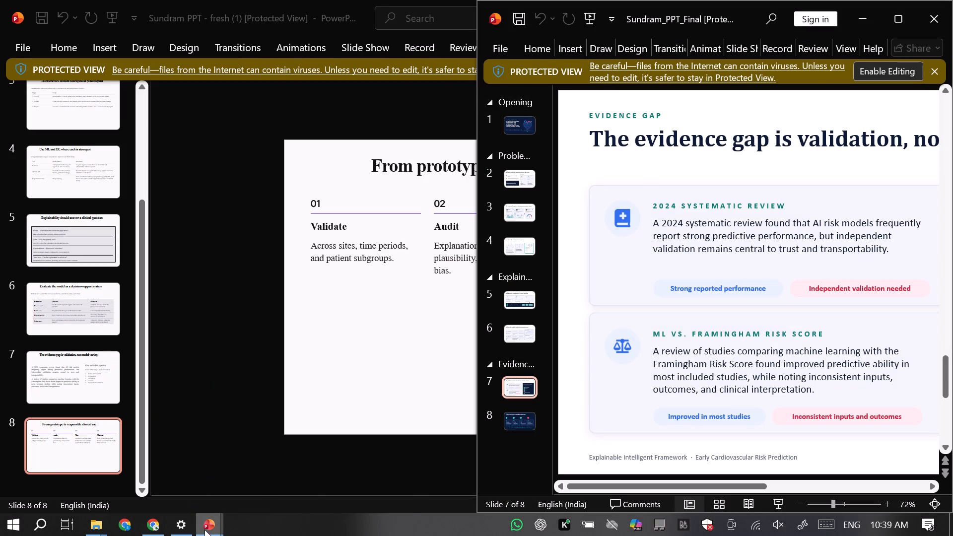
pyautogui.click(326, 460)
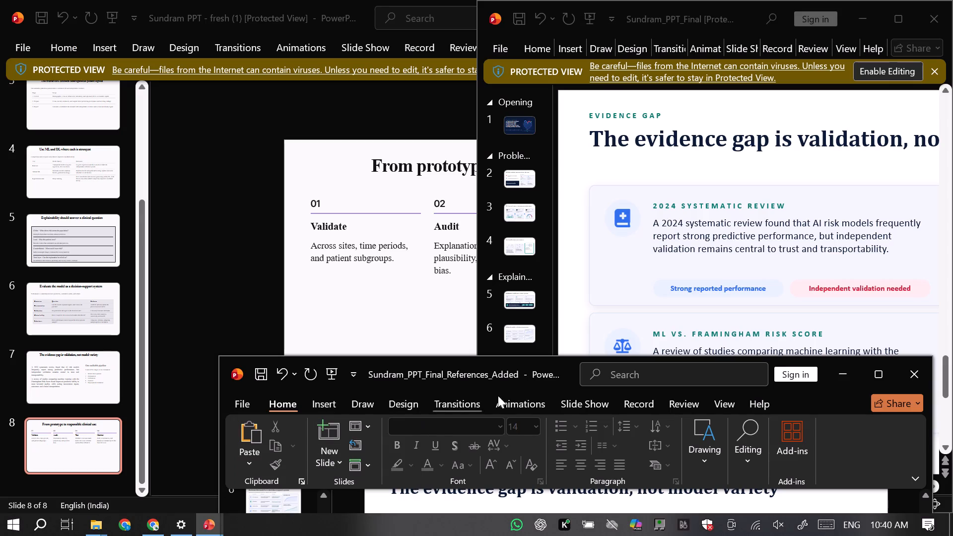
pyautogui.click(881, 378)
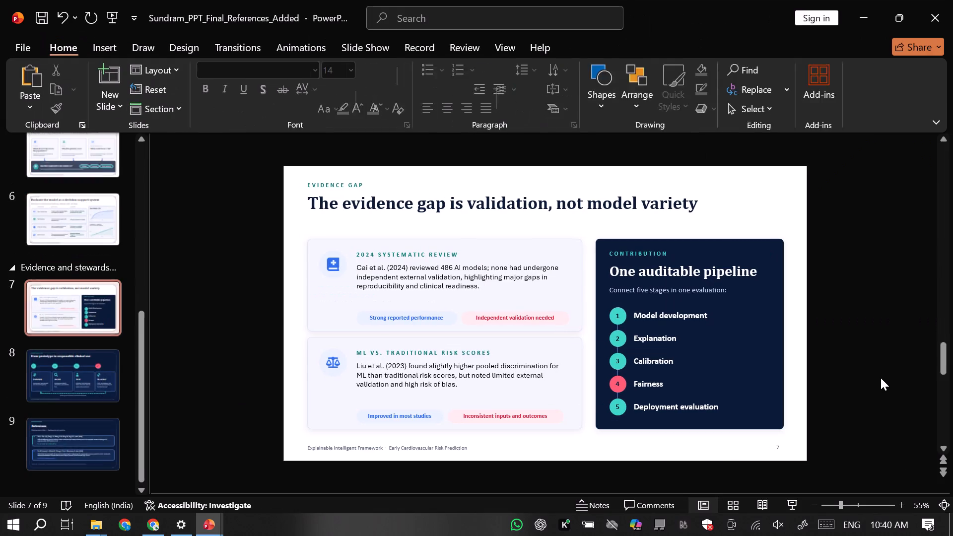
pyautogui.press('super+Left')
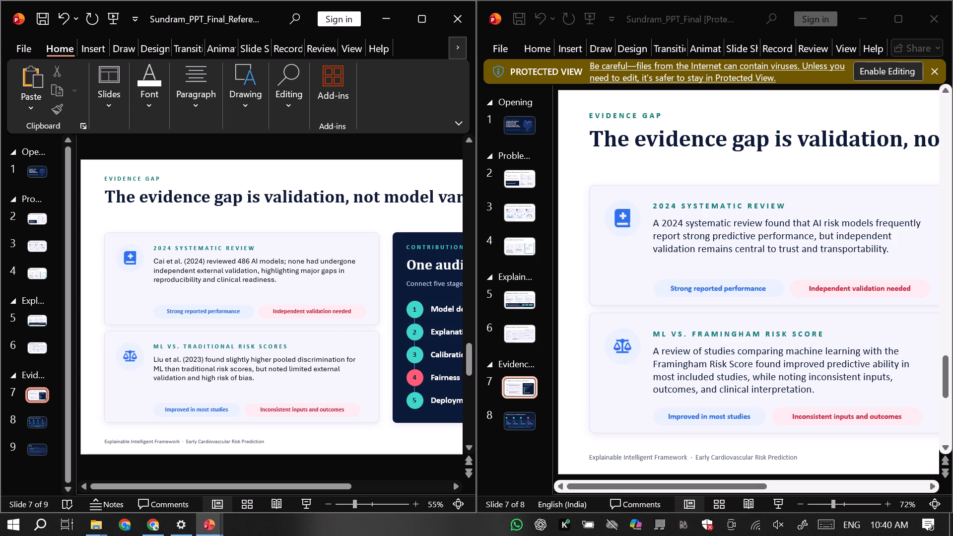
# Review the references-added deck from slide 7 through the References slide 9 beside Sundram_PPT_Final.
pyautogui.scroll(-1, 343, 362)
pyautogui.hscroll(-1, 343, 362)
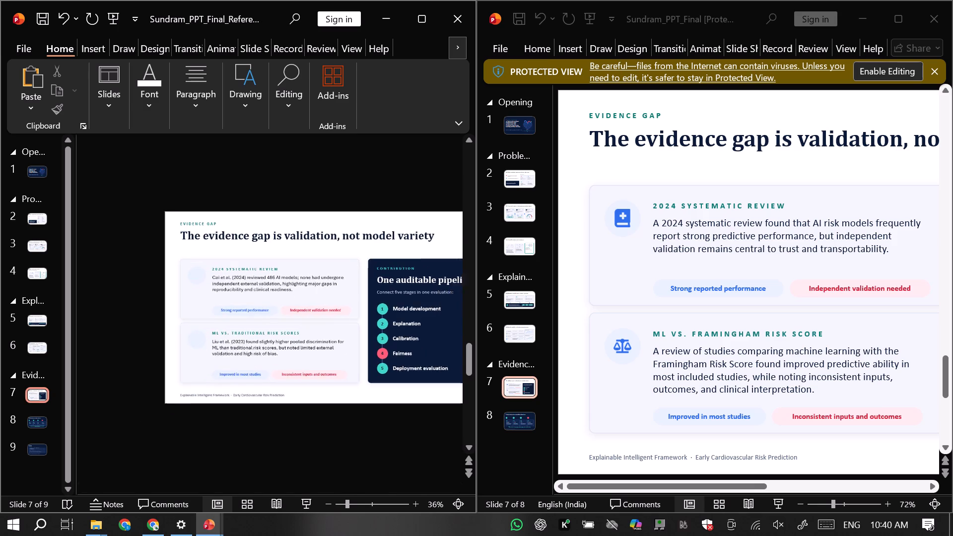
pyautogui.hscroll(2, 343, 362)
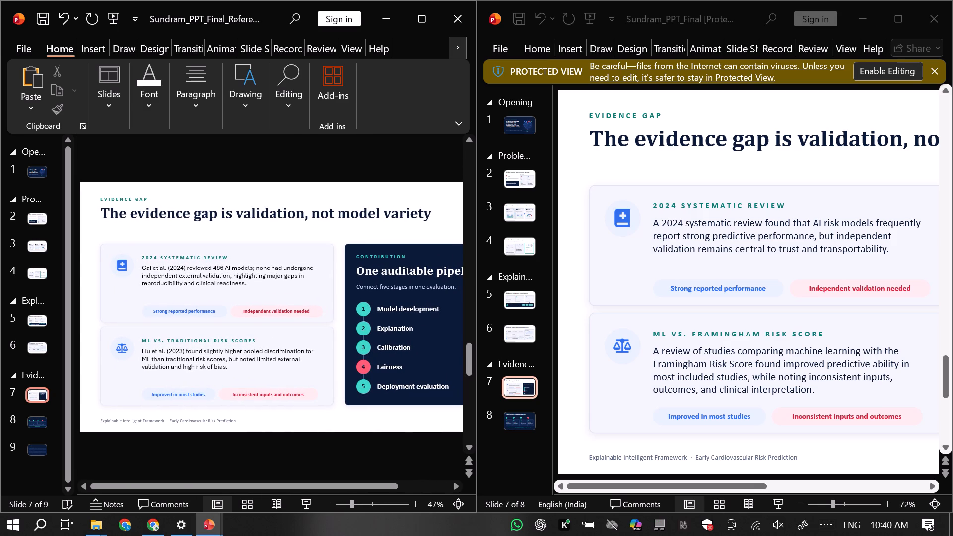
pyautogui.scroll(-1, 238, 348)
pyautogui.scroll(-1, 243, 401)
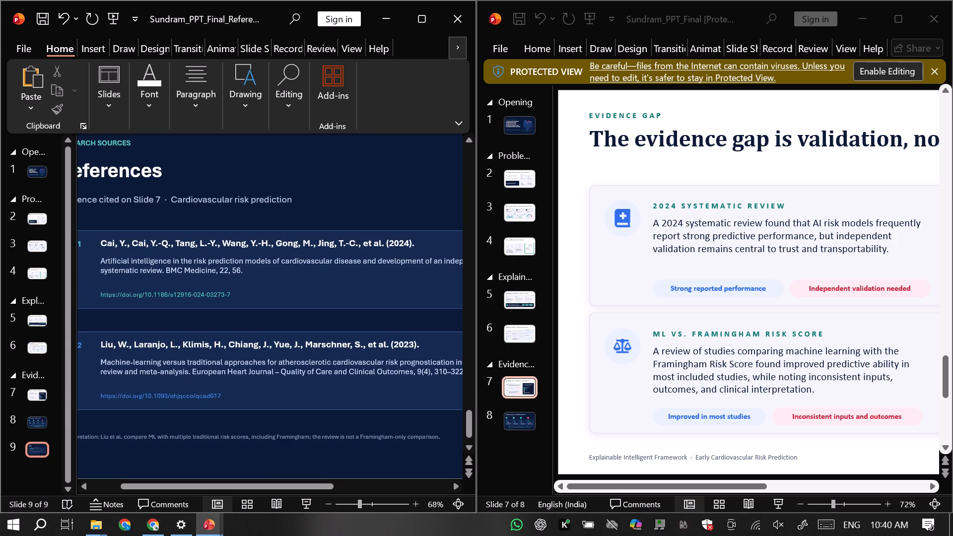
pyautogui.hscroll(1, 194, 333)
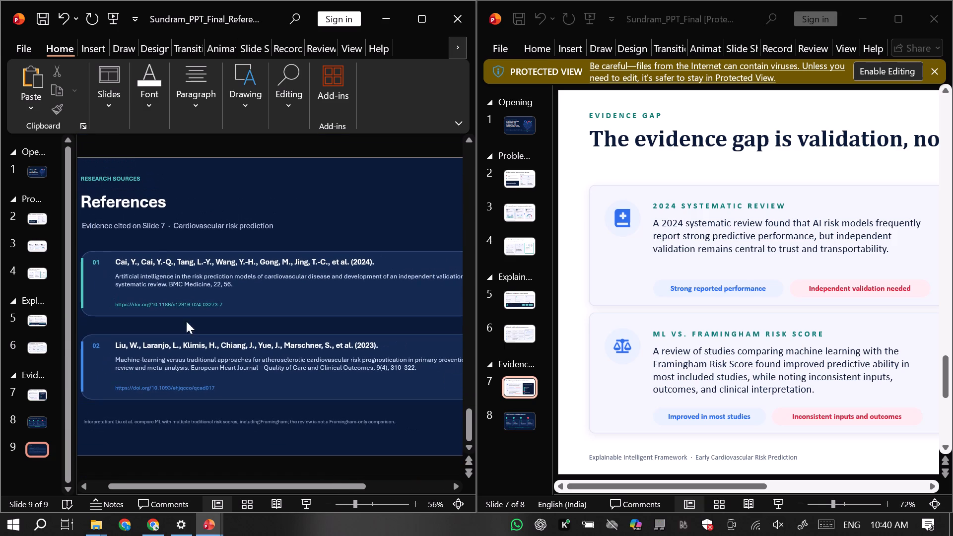
pyautogui.click(184, 301)
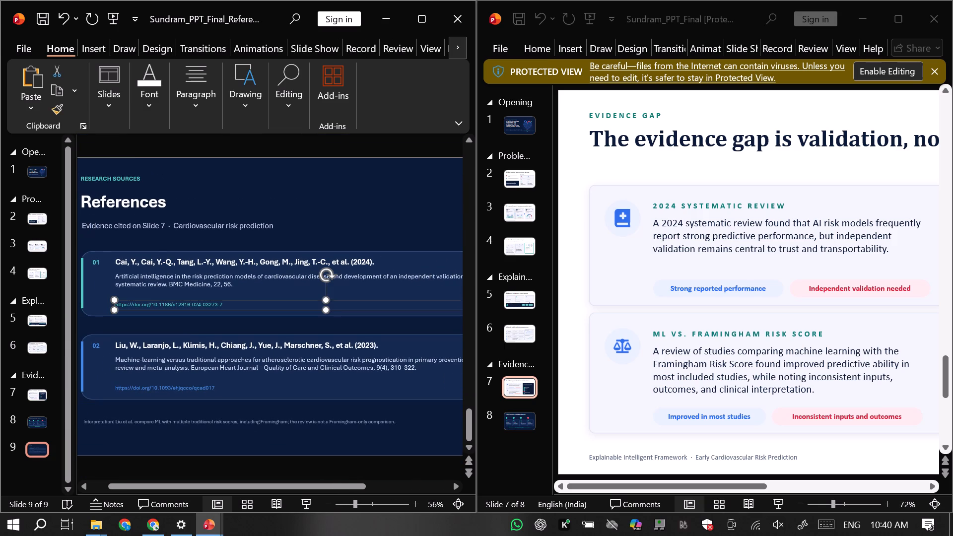
pyautogui.click(227, 301)
pyautogui.click(427, 14)
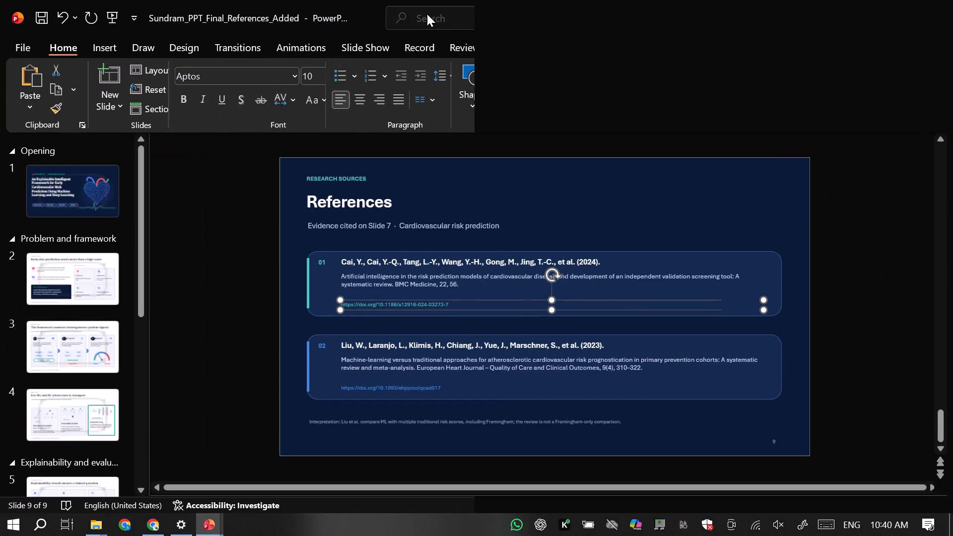
pyautogui.hscroll(1, 466, 281)
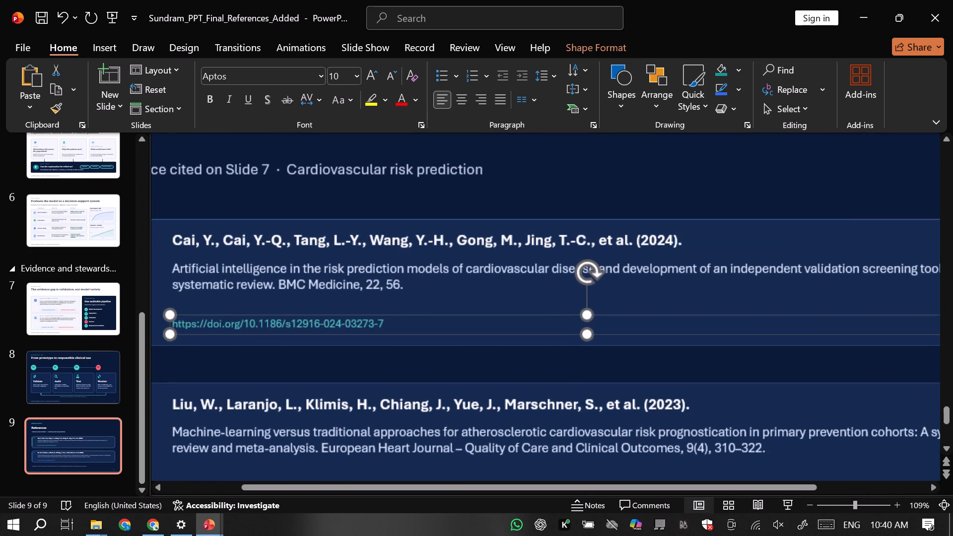
pyautogui.click(393, 320)
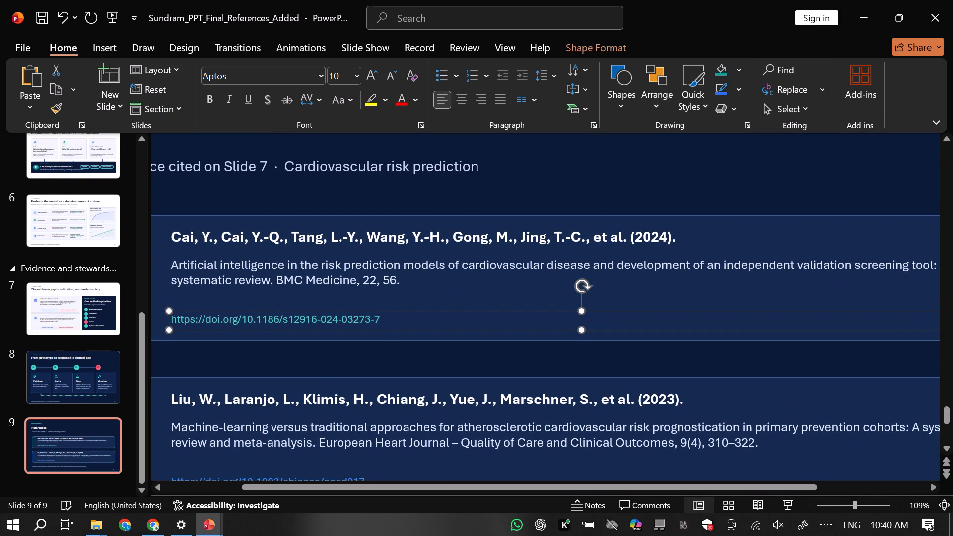
pyautogui.moveTo(378, 321); pyautogui.dragTo(173, 316)
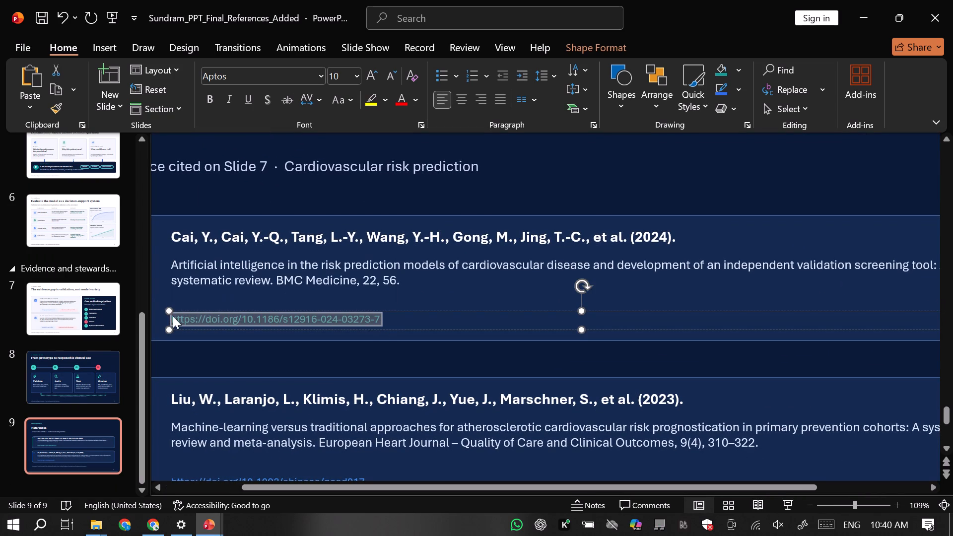
pyautogui.hotkey('ctrl', 'c')
pyautogui.click(154, 534)
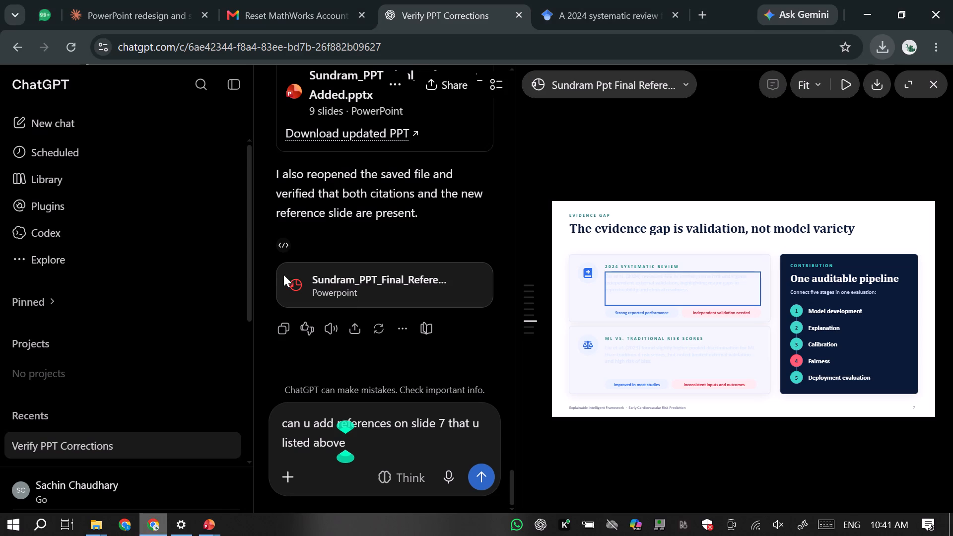
pyautogui.click(584, 2)
pyautogui.scroll(4, 418, 121)
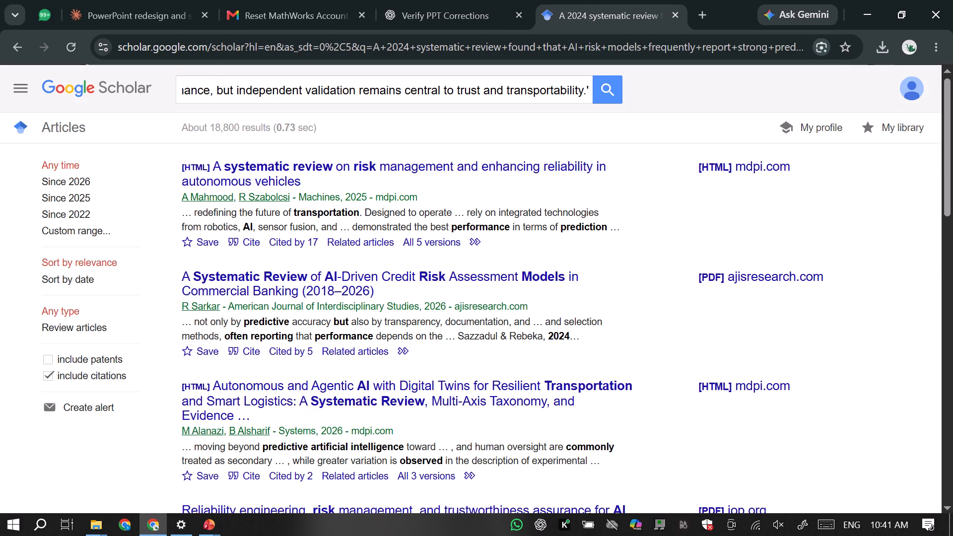
pyautogui.click(461, 85)
pyautogui.hotkey('ctrl', 'a')
pyautogui.press('BackSpace')
pyautogui.hotkey('ctrl', 'v')
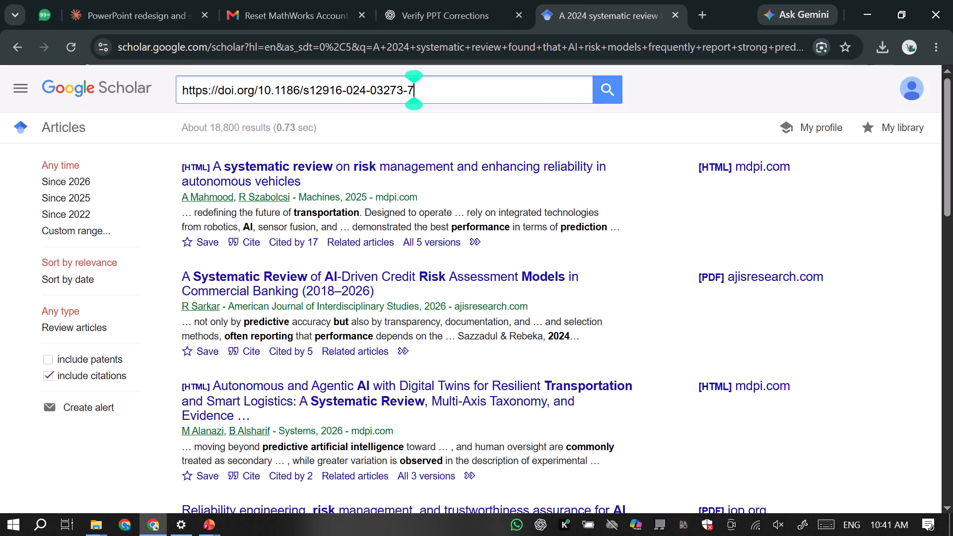
pyautogui.press('Return')
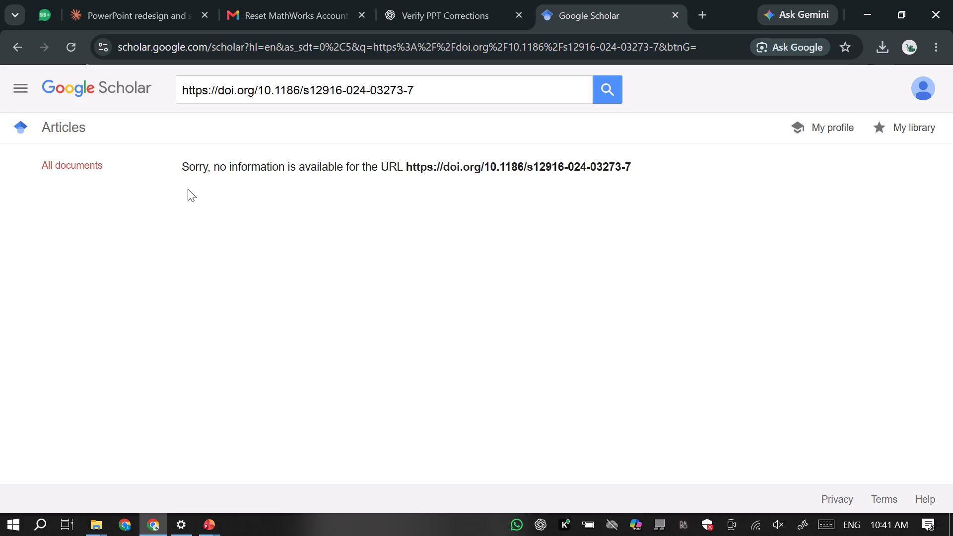
pyautogui.click(395, 88)
pyautogui.click(413, 88)
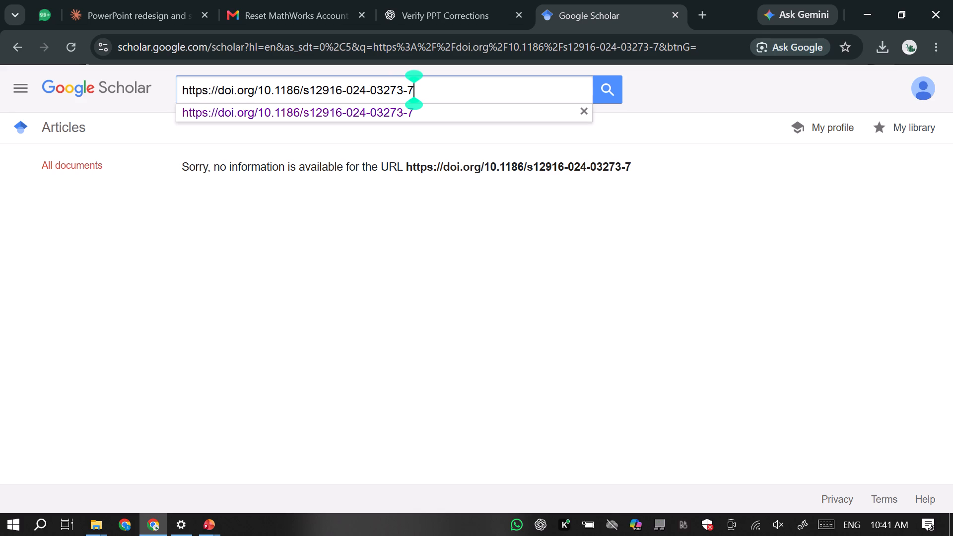
pyautogui.hotkey('ctrl', 'a')
pyautogui.hotkey('ctrl', 'c')
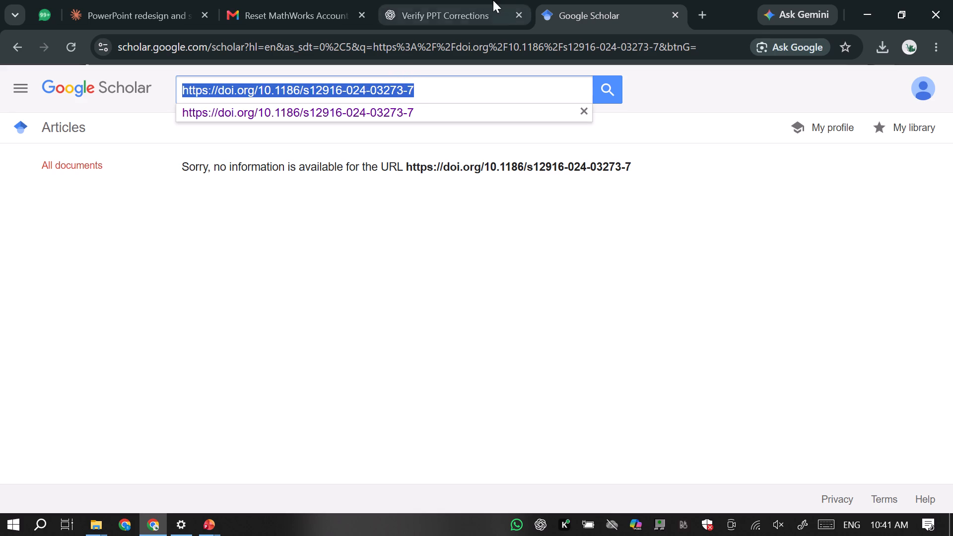
pyautogui.click(474, 50)
pyautogui.press('BackSpace')
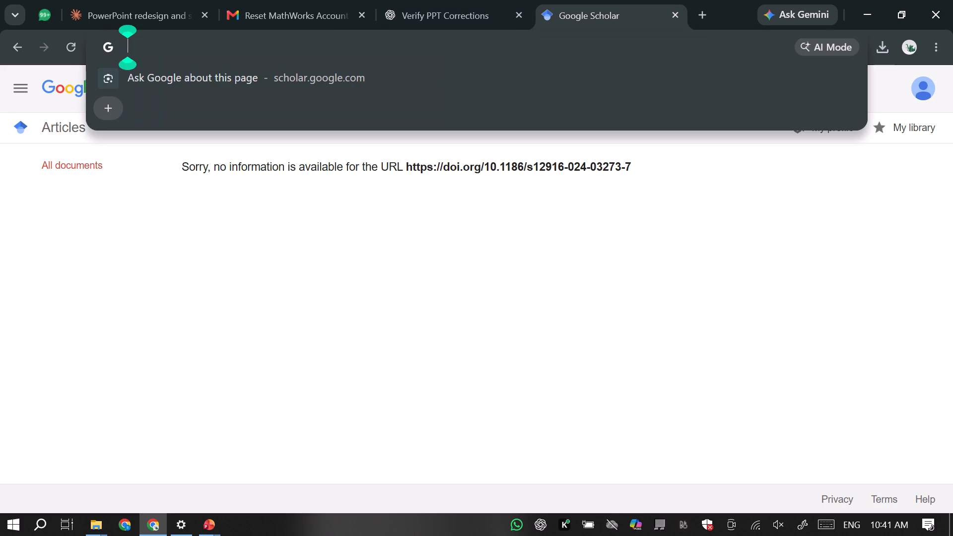
pyautogui.hotkey('ctrl', 'v')
pyautogui.press('Return')
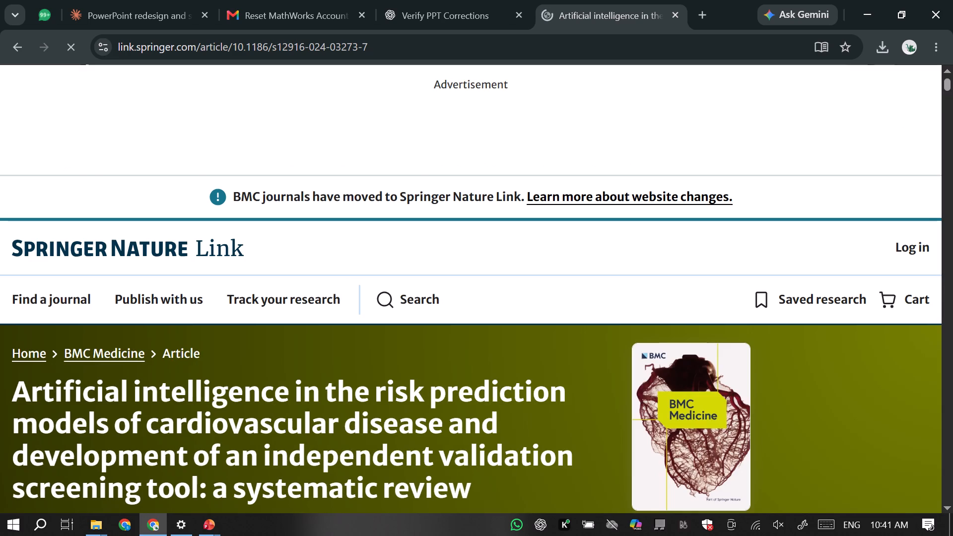
# Accept all cookies on the Springer Nature page and check the article's title and publication details against the first reference.
pyautogui.scroll(-1, 406, 210)
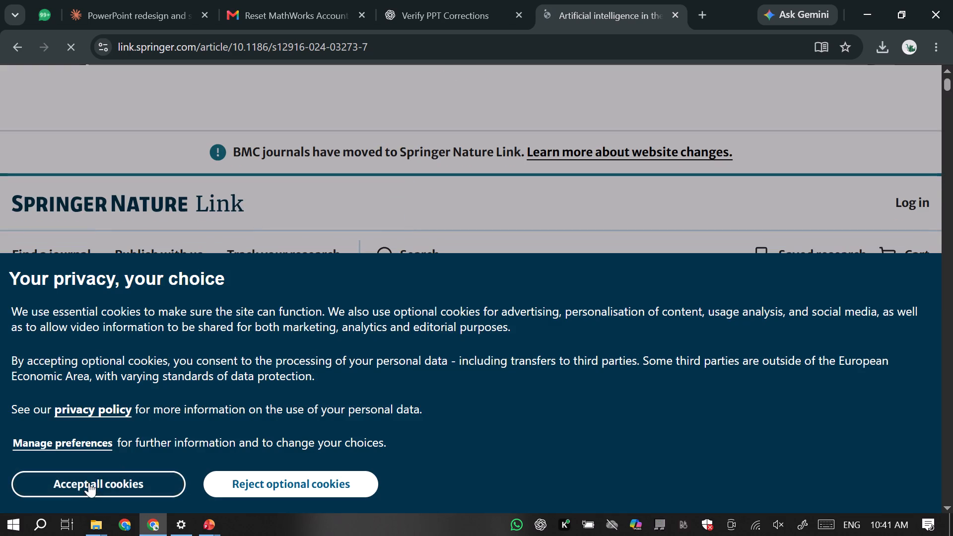
pyautogui.click(89, 482)
pyautogui.scroll(-2, 162, 396)
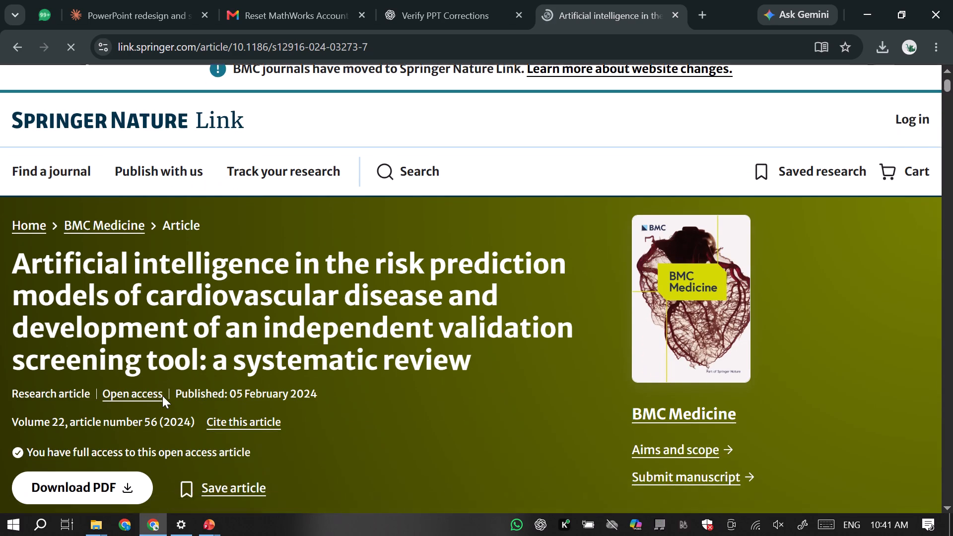
pyautogui.scroll(-1, 162, 396)
# Switch to the references-added deck in PowerPoint and review both reference entries and their DOI links on slide 9.
pyautogui.click(199, 523)
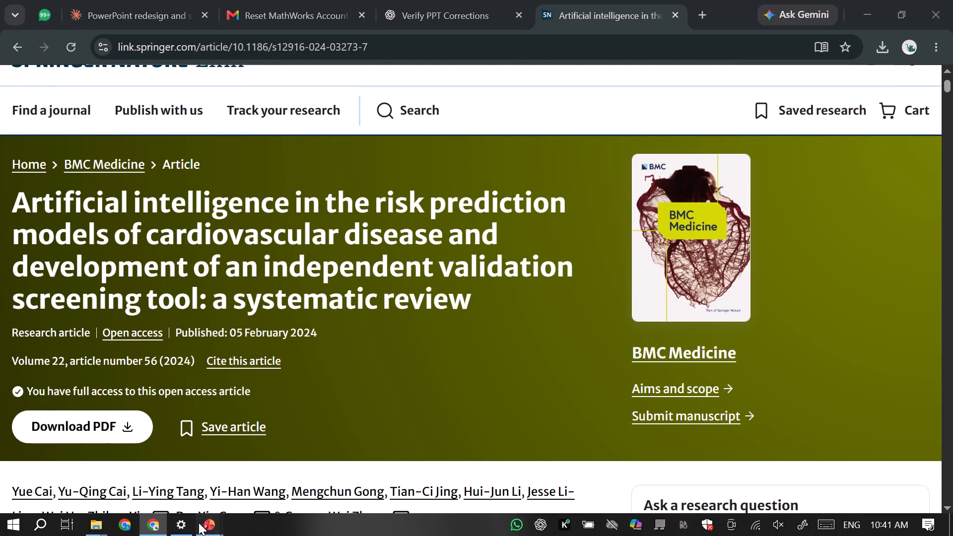
pyautogui.click(293, 468)
pyautogui.scroll(-1, 385, 412)
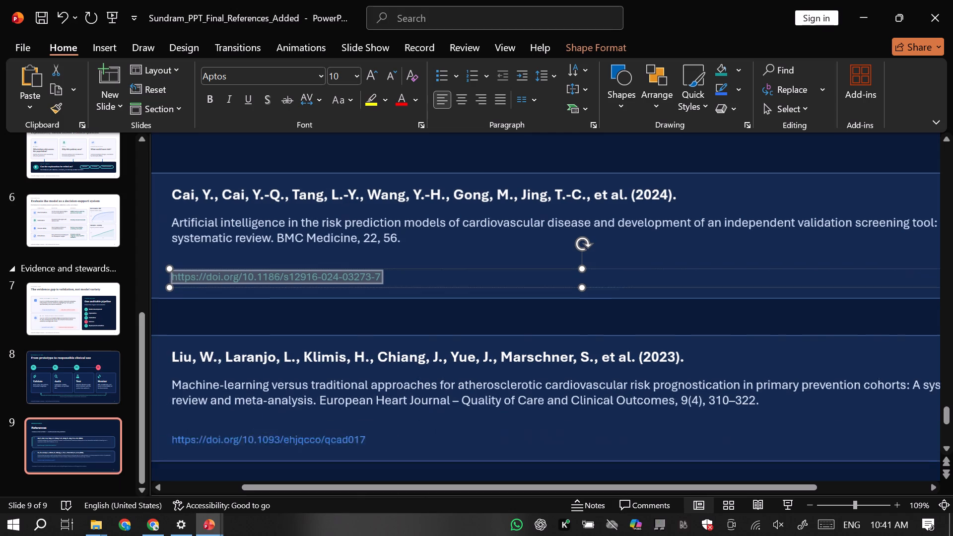
pyautogui.scroll(-2, 385, 412)
pyautogui.click(330, 348)
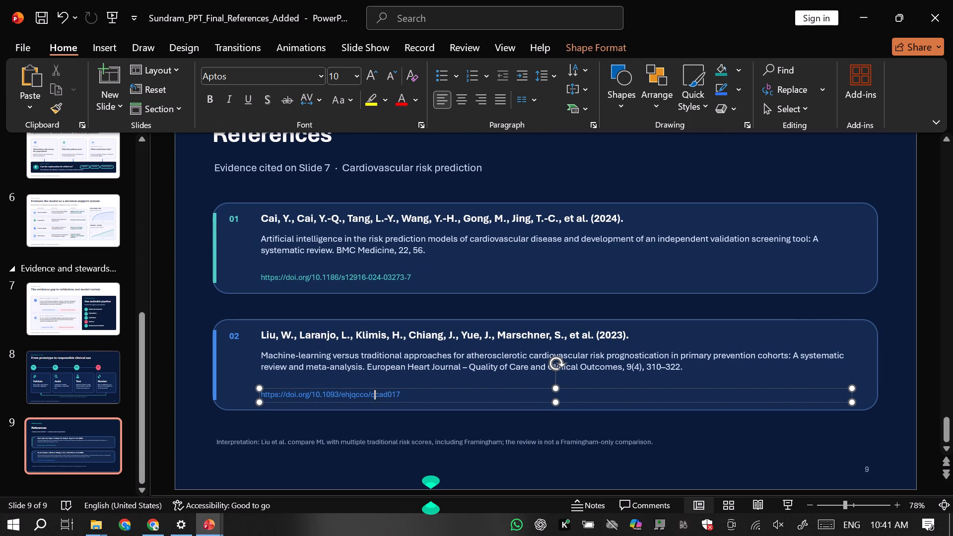
pyautogui.click(520, 459)
pyautogui.click(476, 464)
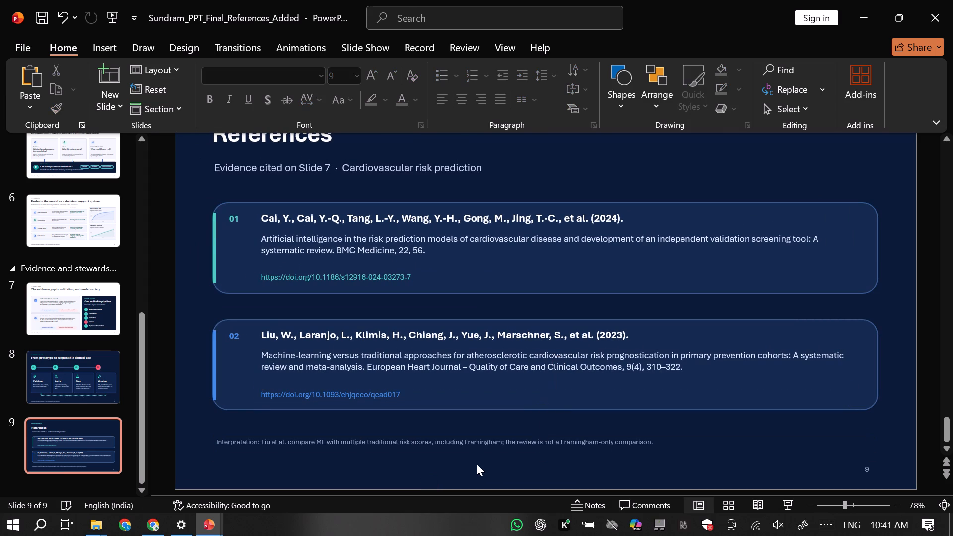
pyautogui.hscroll(-1, 476, 464)
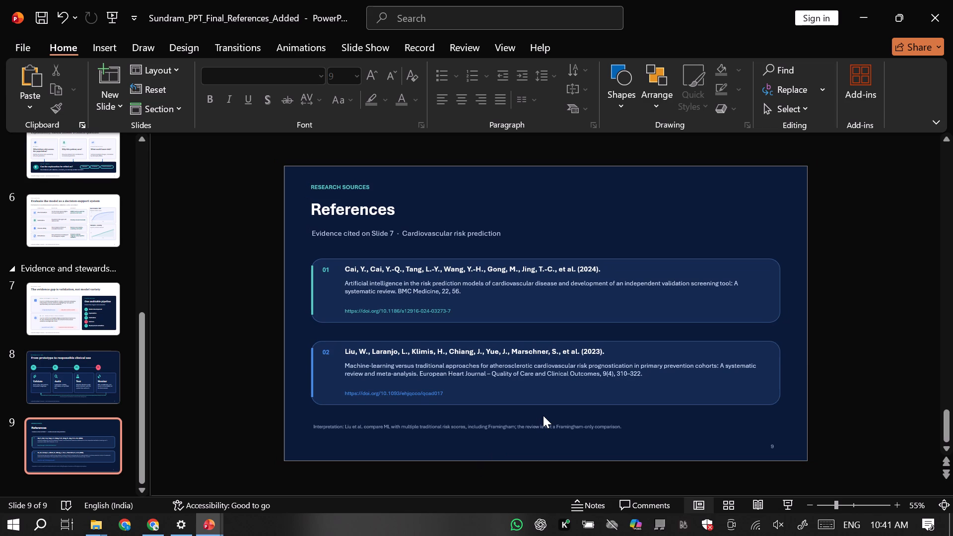
pyautogui.hscroll(-1, 458, 415)
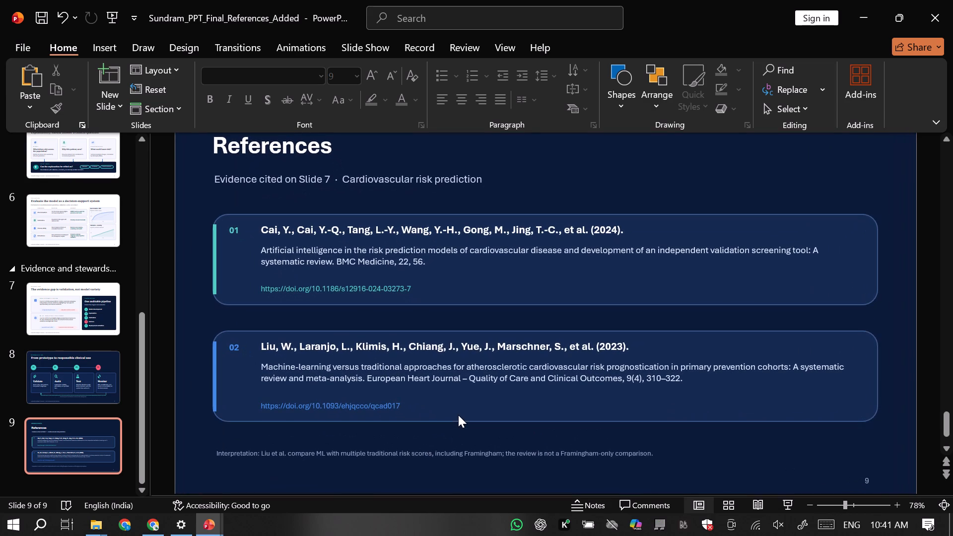
# Save the references-added deck under its current name.
pyautogui.hotkey('ctrl', 's')
pyautogui.scroll(-2, 458, 415)
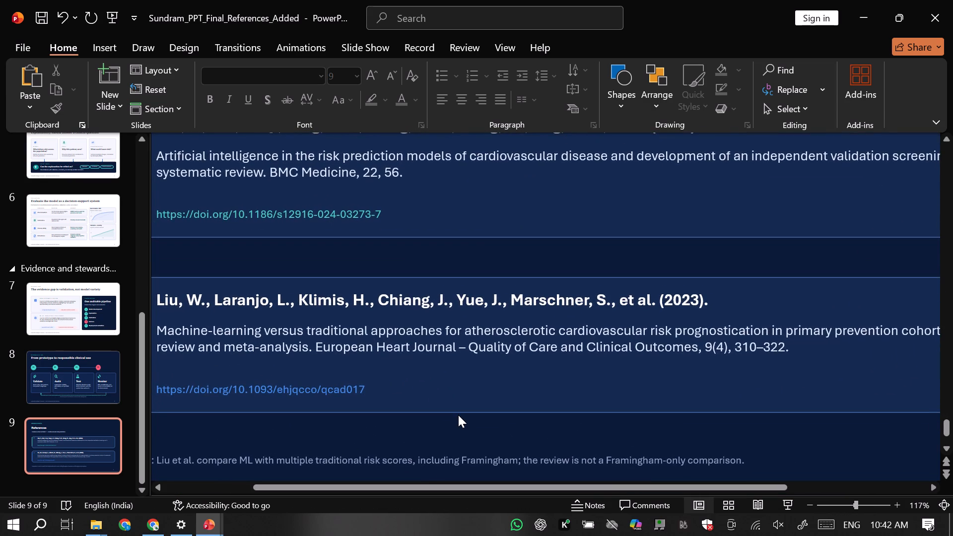
pyautogui.scroll(-2, 458, 415)
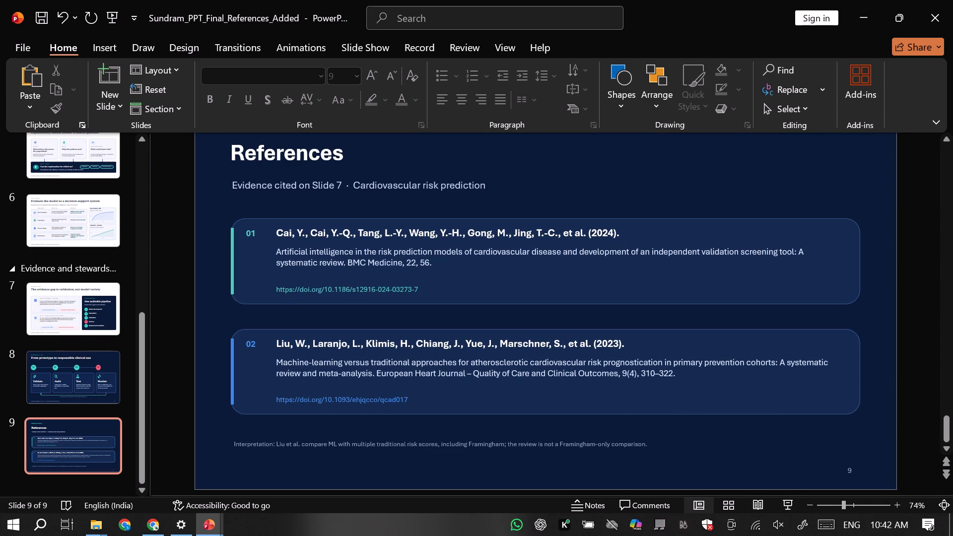
pyautogui.hscroll(-1, 458, 415)
pyautogui.hotkey('ctrl', 's')
pyautogui.hotkey('ctrl', 's')
pyautogui.hotkey('ctrl', 's')
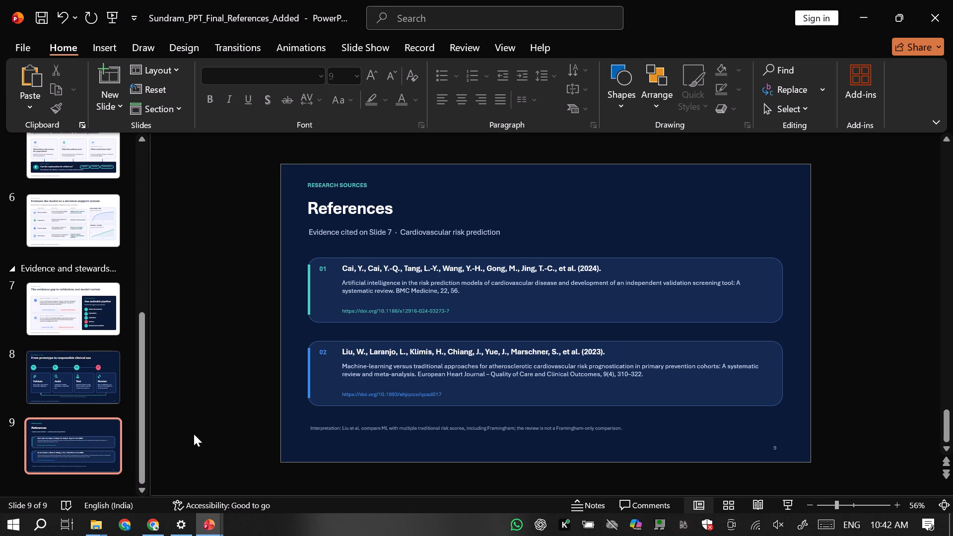
# Start saving a copy of the deck in the Documents folder inside Desktop > Jatin Tech work > Sundram.
pyautogui.click(26, 49)
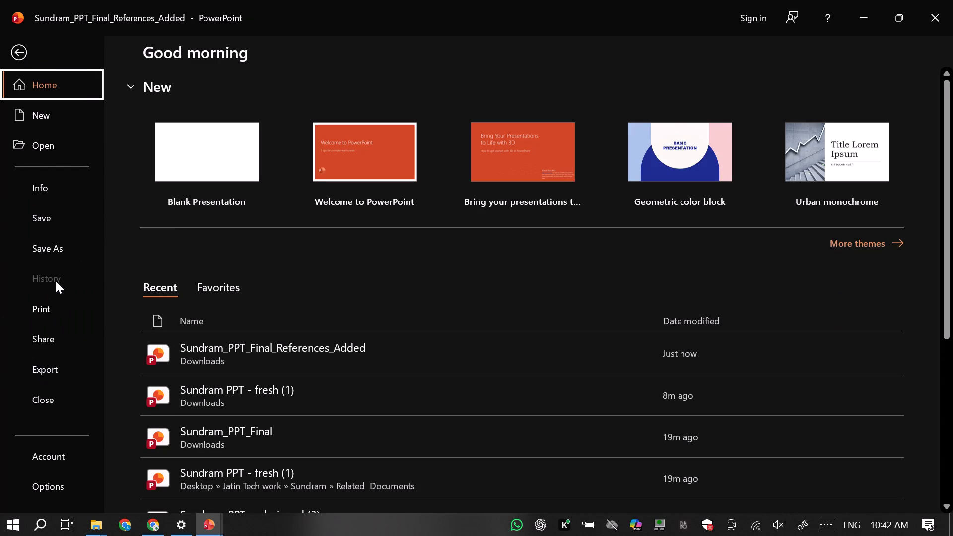
pyautogui.click(47, 245)
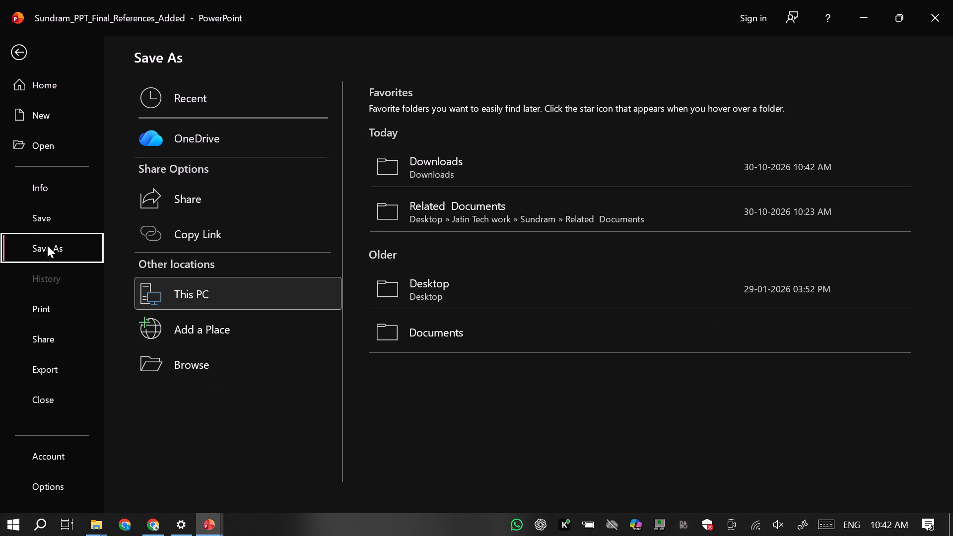
pyautogui.click(202, 306)
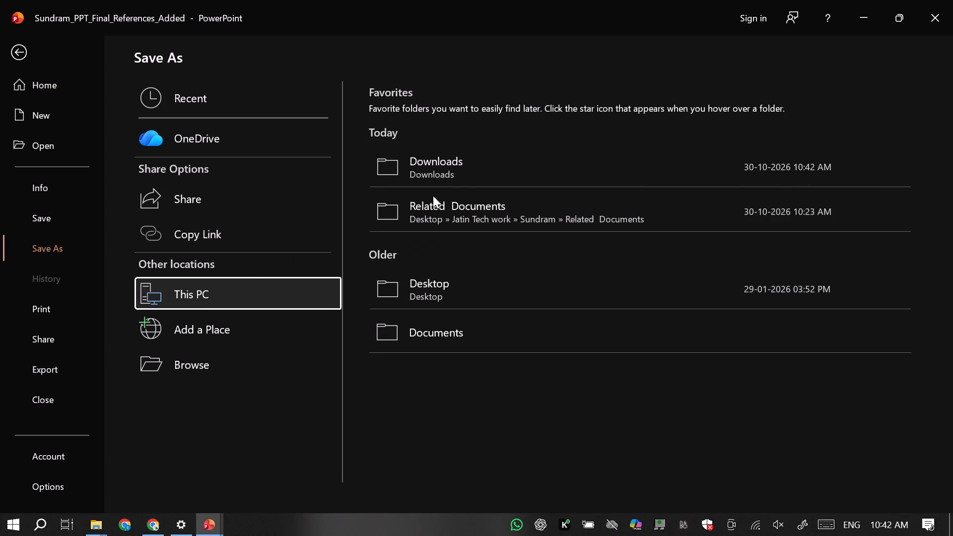
pyautogui.click(416, 294)
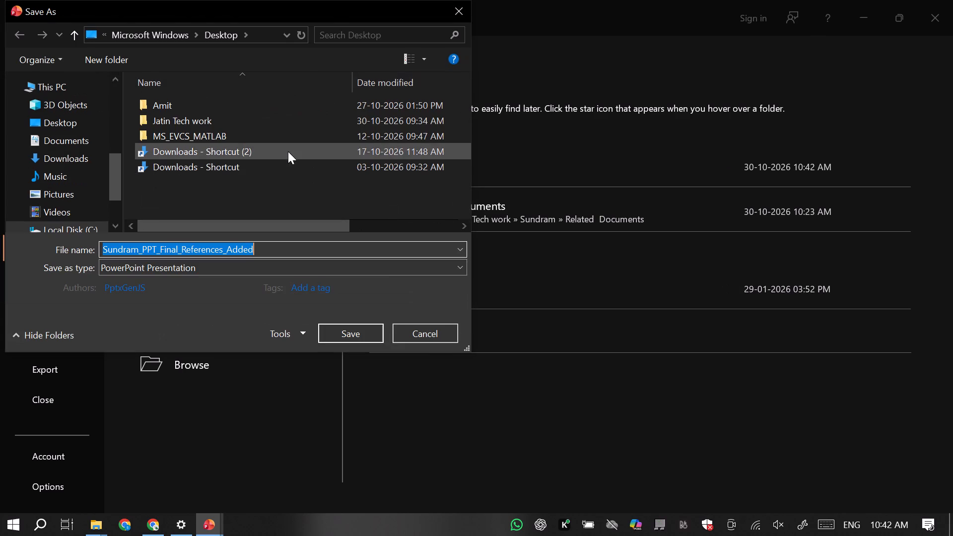
pyautogui.doubleClick(214, 125)
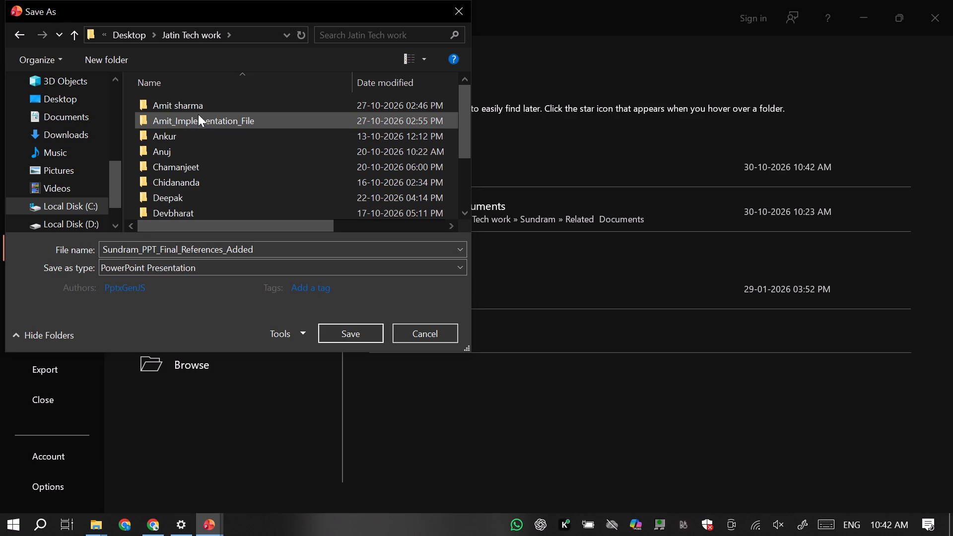
pyautogui.scroll(-1, 165, 194)
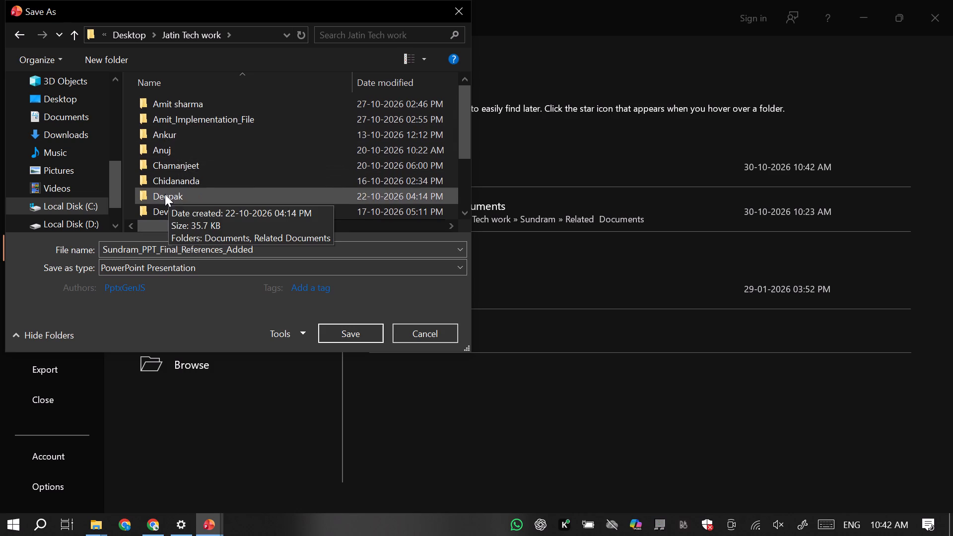
pyautogui.scroll(-1, 165, 194)
pyautogui.scroll(-3, 192, 159)
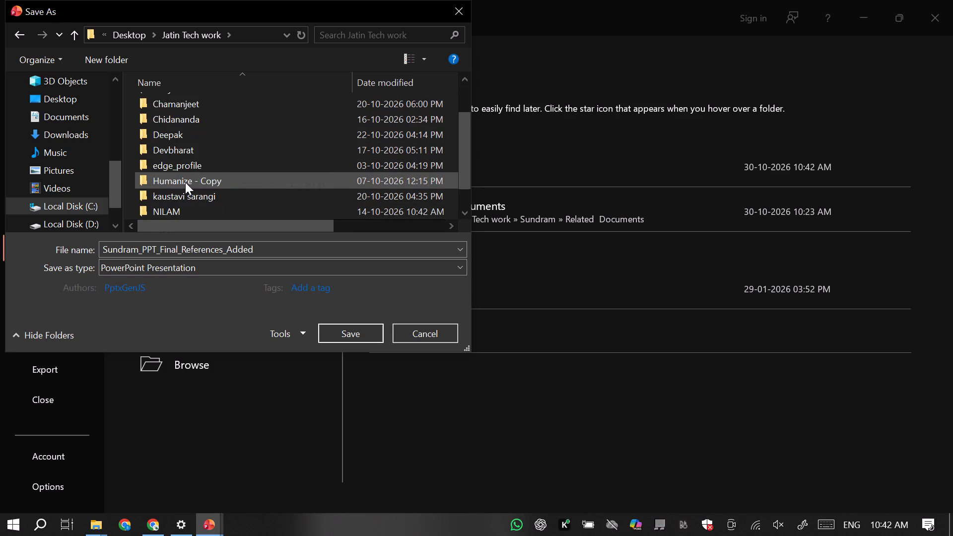
pyautogui.scroll(-1, 177, 204)
pyautogui.doubleClick(161, 206)
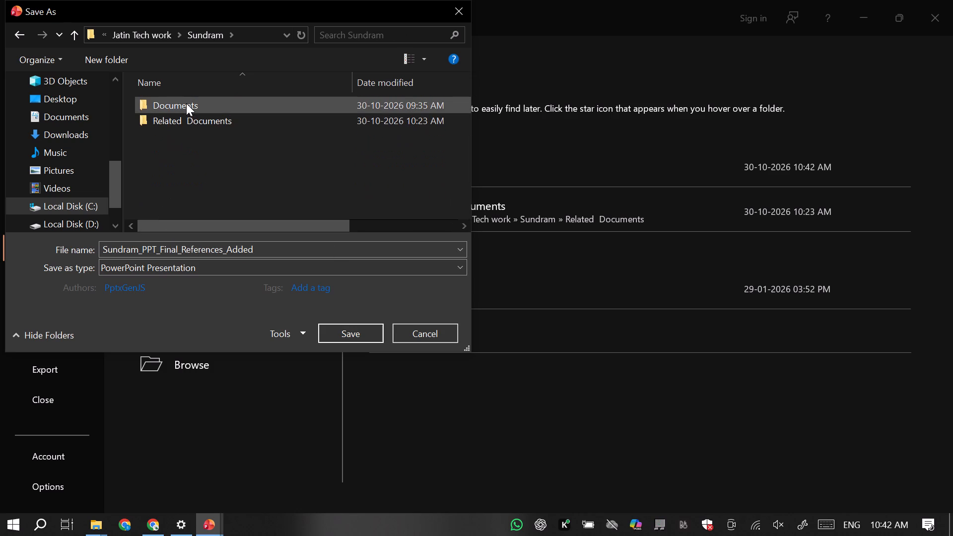
pyautogui.doubleClick(183, 105)
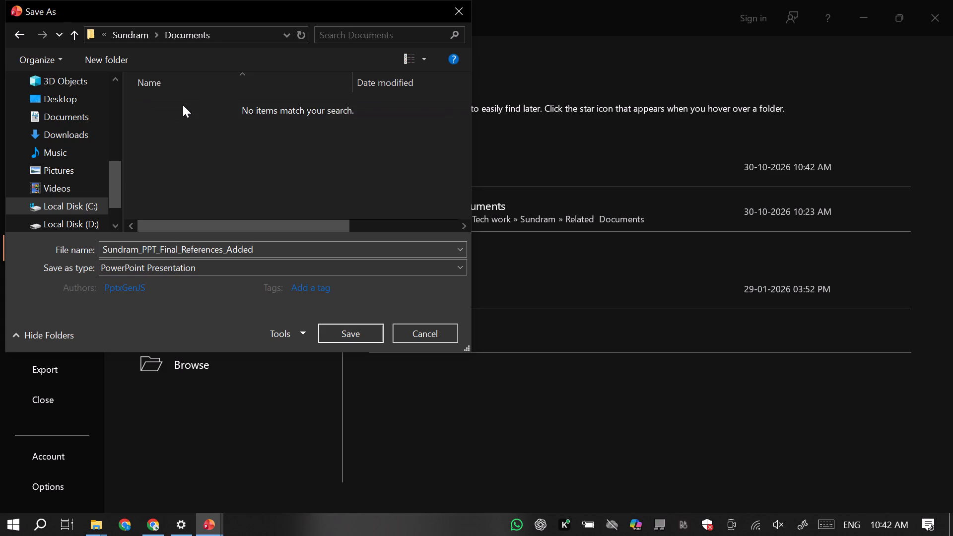
# Shorten the copy's file name to Sundram_PPT_Final, dropping the references-added suffix.
pyautogui.click(258, 250)
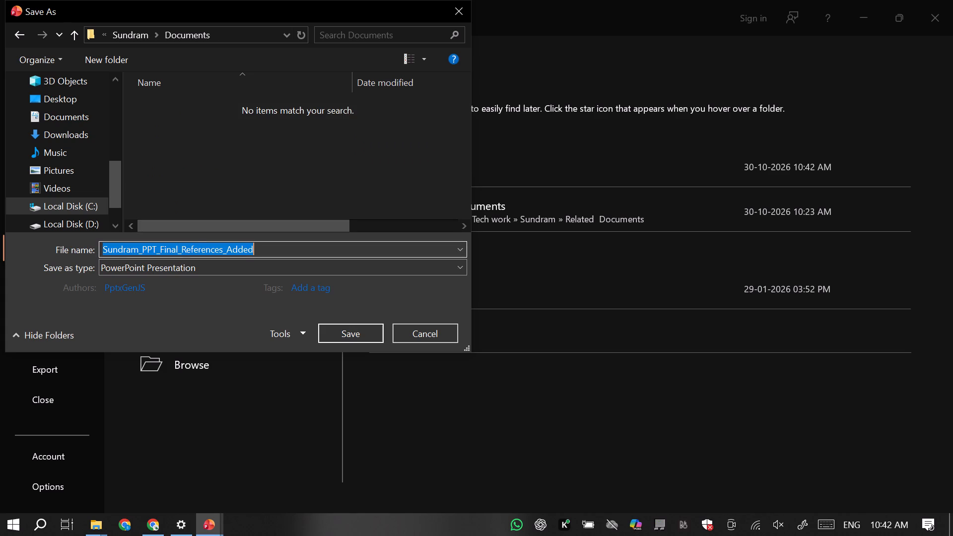
pyautogui.click(258, 250)
pyautogui.press('BackSpace')
pyautogui.press('BackSpace')
pyautogui.press('BackSpace')
pyautogui.press('BackSpace')
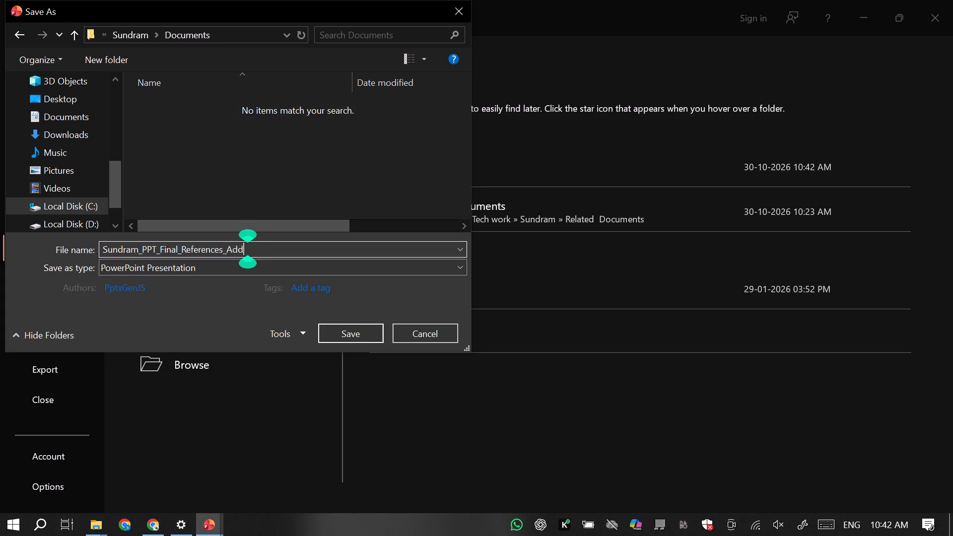
pyautogui.press('BackSpace')
pyautogui.press('BackSpace')
pyautogui.press('BackSpace')
pyautogui.press('BackSpace')
pyautogui.press('BackSpace')
pyautogui.press('BackSpace')
pyautogui.press('BackSpace')
pyautogui.press('BackSpace')
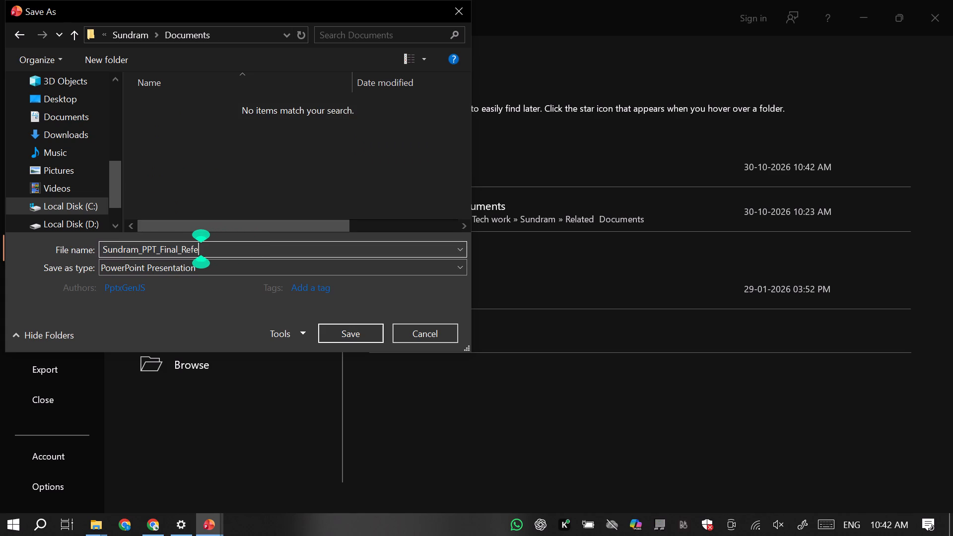
pyautogui.press('BackSpace')
pyautogui.press('BackSpace')
pyautogui.press('BackSpace')
pyautogui.press('BackSpace')
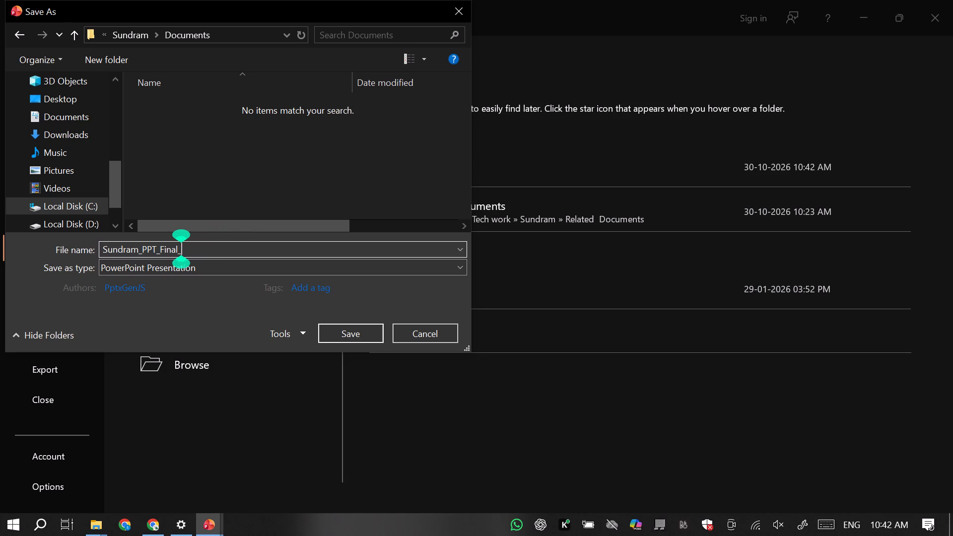
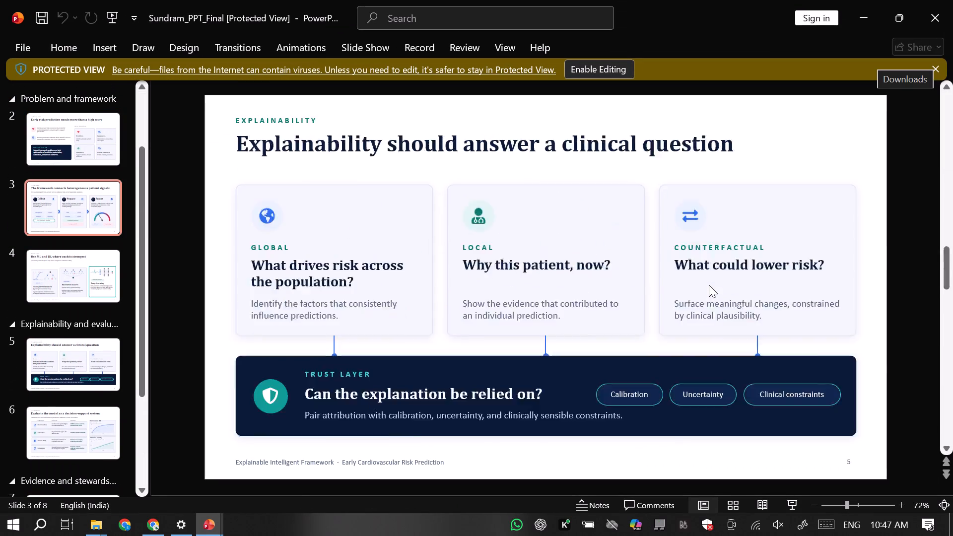
# Close the two Protected View presentations, Sundram_PPT_Final and Sundram PPT - fresh (1), keeping the editable Sundram_PPT_Final deck open.
pyautogui.scroll(-3, 709, 285)
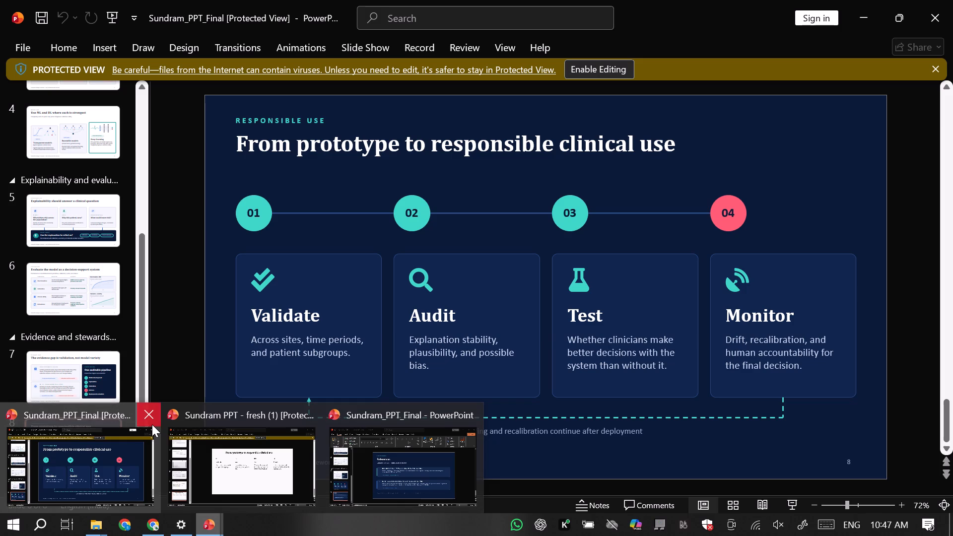
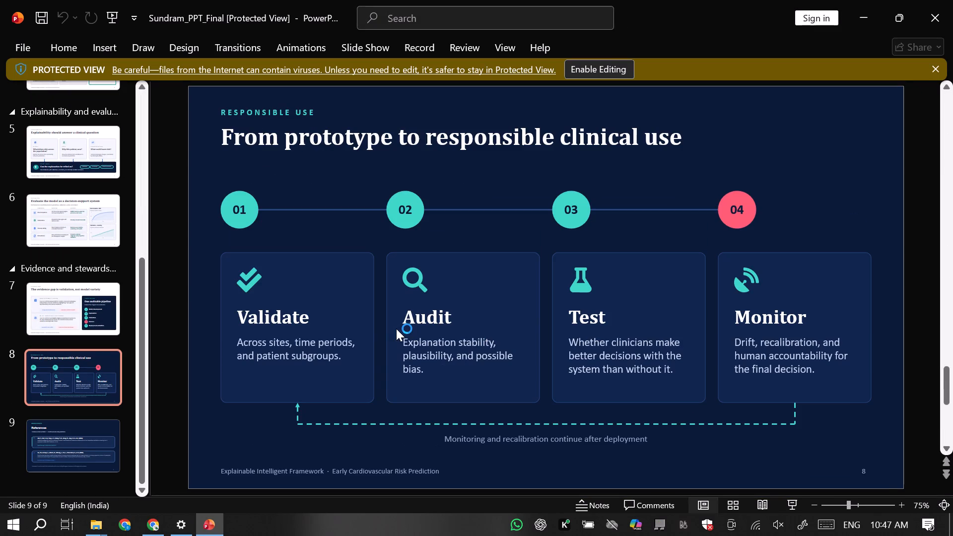
# Review the Sundram_PPT_Final deck opened in Protected View, going backward from slide 8 to the title slide and rechecking slide 7.
pyautogui.press('Up')
pyautogui.press('Up')
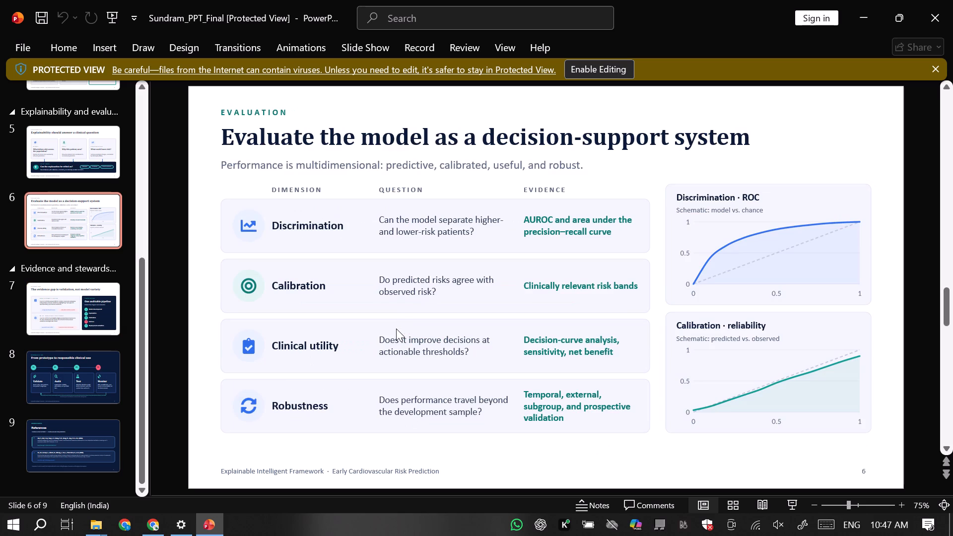
pyautogui.press('Down')
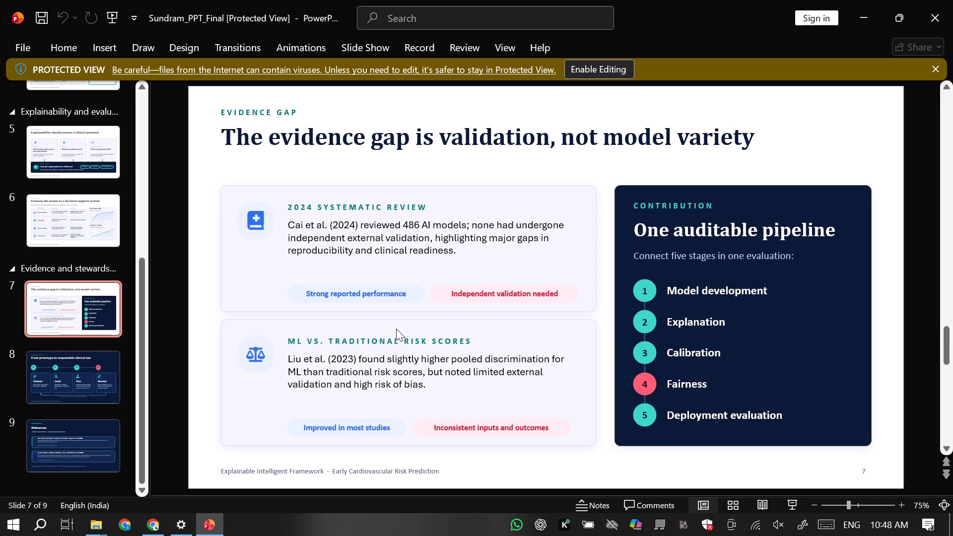
pyautogui.press('Up')
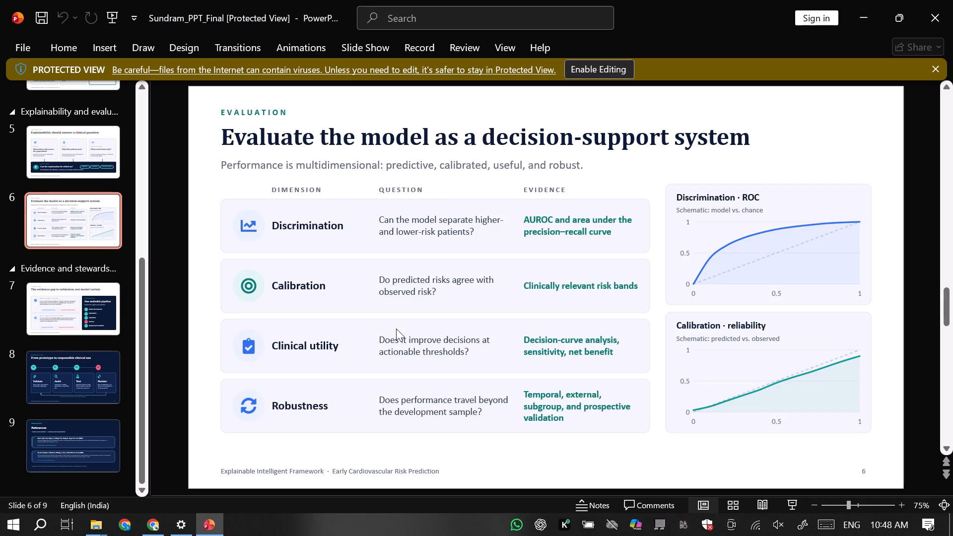
pyautogui.press('Up')
pyautogui.press('Up')
pyautogui.press('Up')
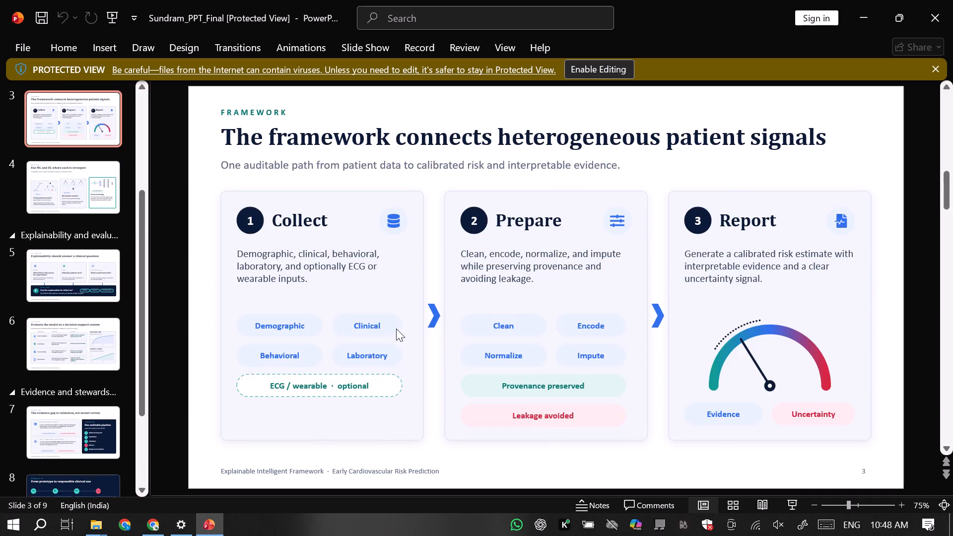
pyautogui.press('Up')
pyautogui.press('Up')
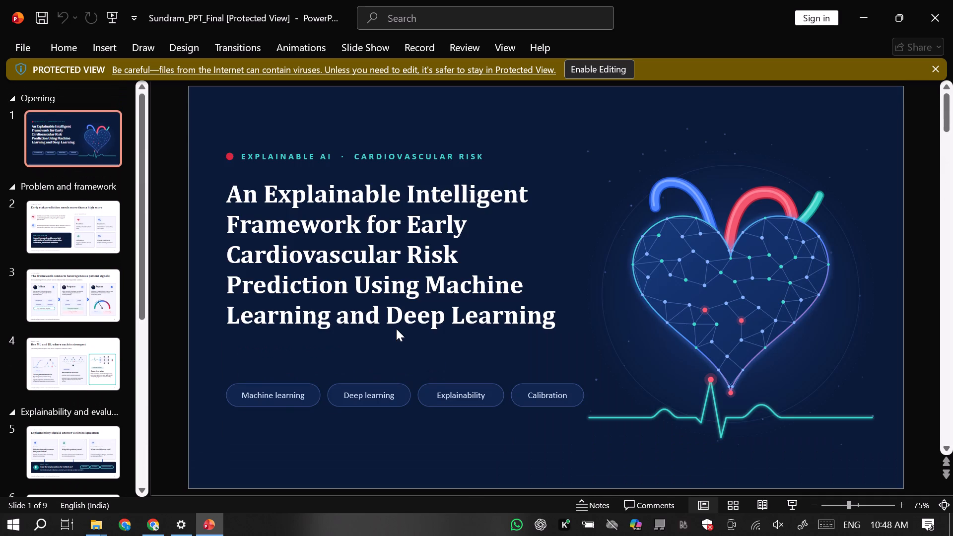
# Review the deck forward from the title slide through to the References entries on slide 9.
pyautogui.press('Down')
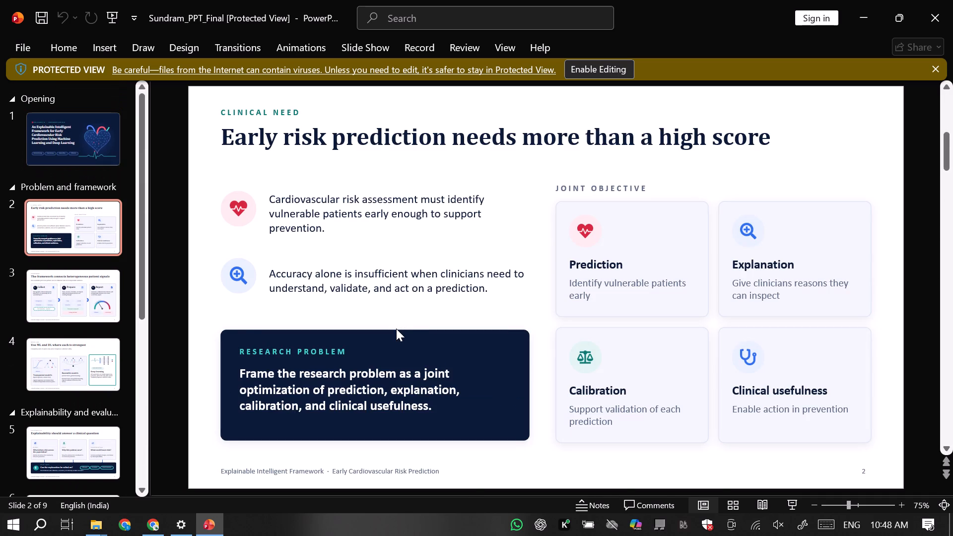
pyautogui.press('Up')
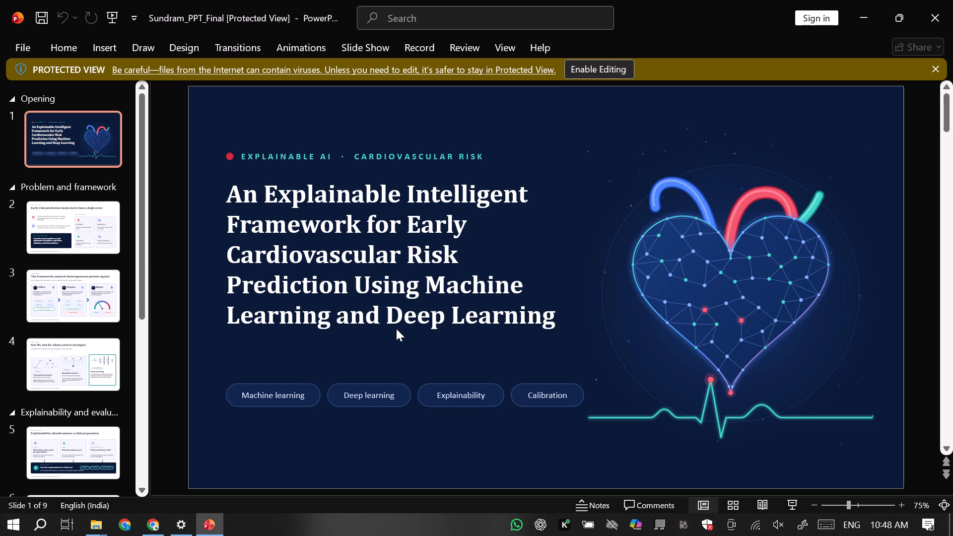
pyautogui.press('Down')
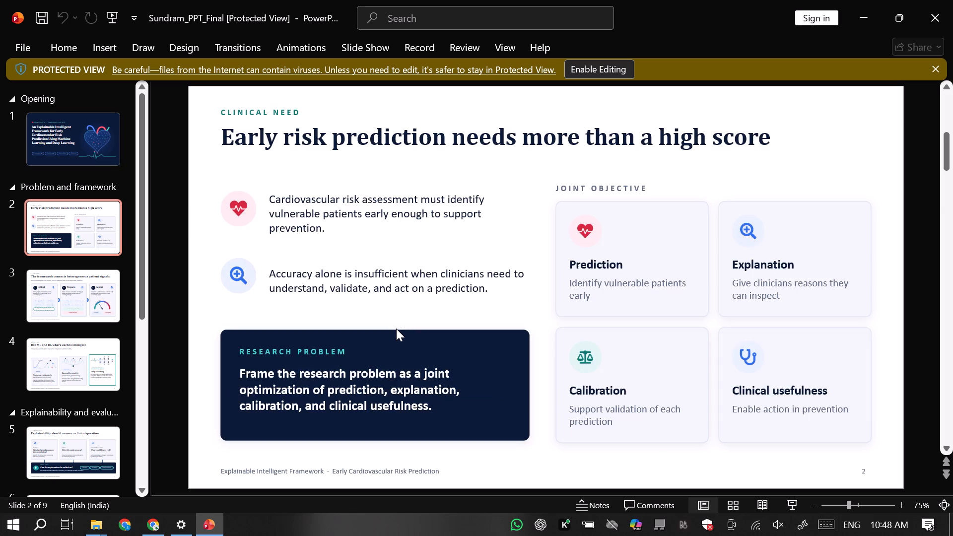
pyautogui.press('Down')
pyautogui.press('Down')
pyautogui.press('Down')
pyautogui.press('Down')
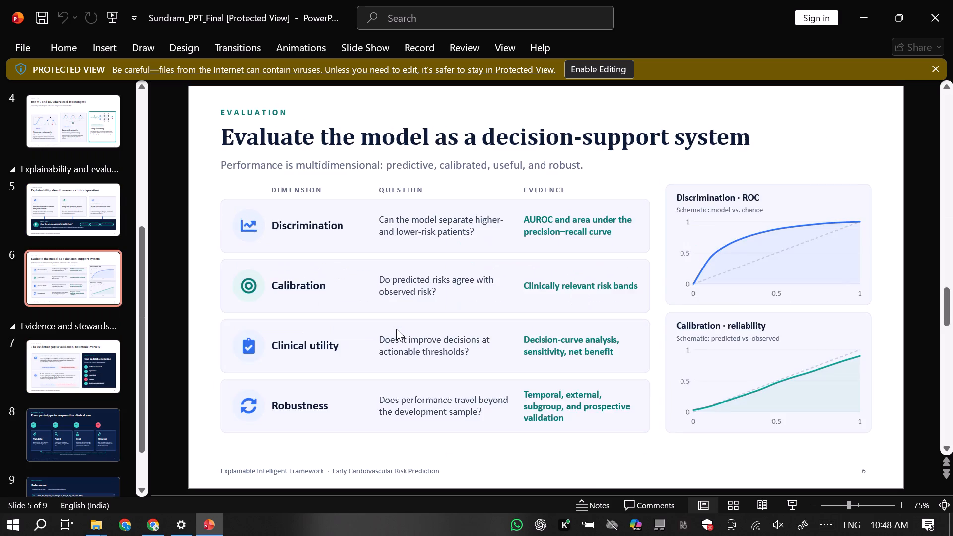
pyautogui.press('Down')
pyautogui.press('Down')
pyautogui.press('Down')
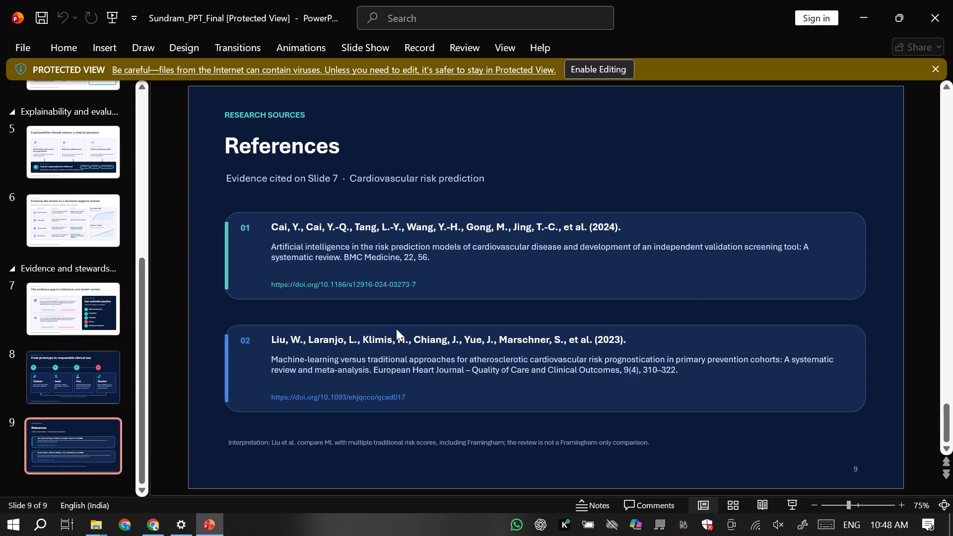
pyautogui.press('Down')
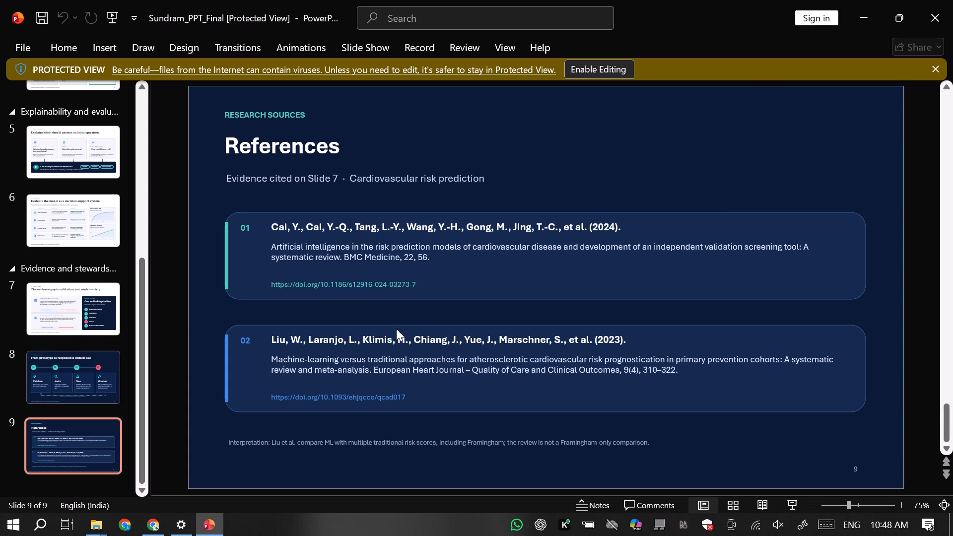
# Dismiss the Protected View banner and minimize the deck to return to the WhatsApp chat.
pyautogui.click(941, 75)
pyautogui.click(937, 75)
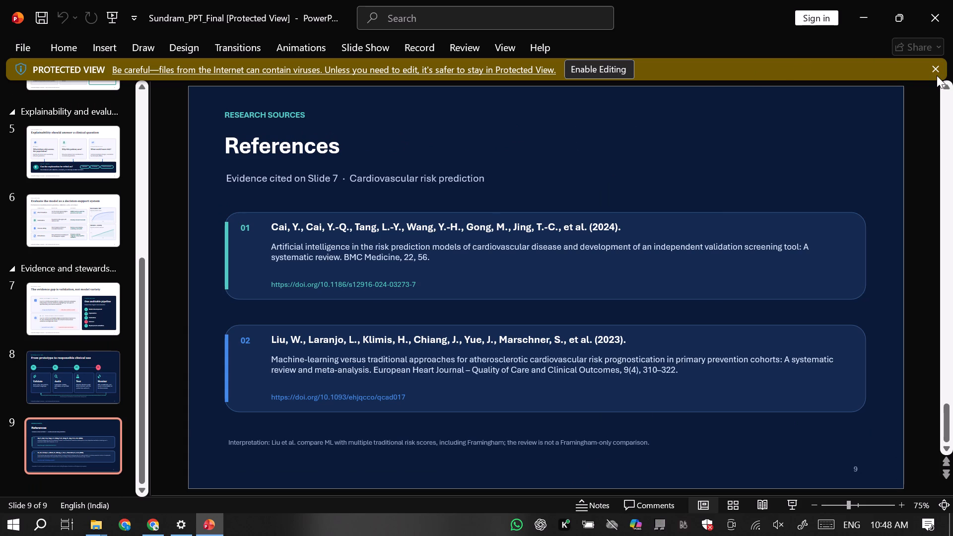
pyautogui.click(937, 68)
pyautogui.click(861, 18)
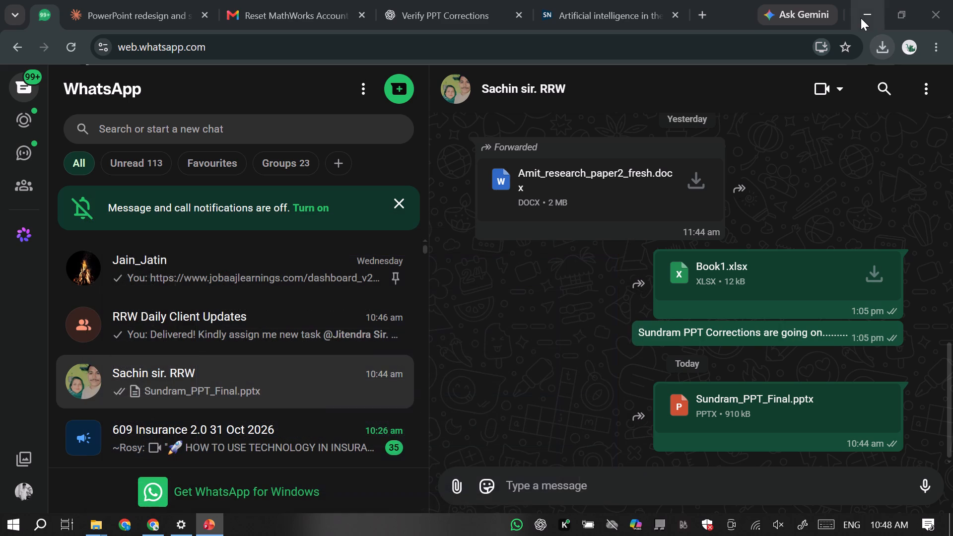